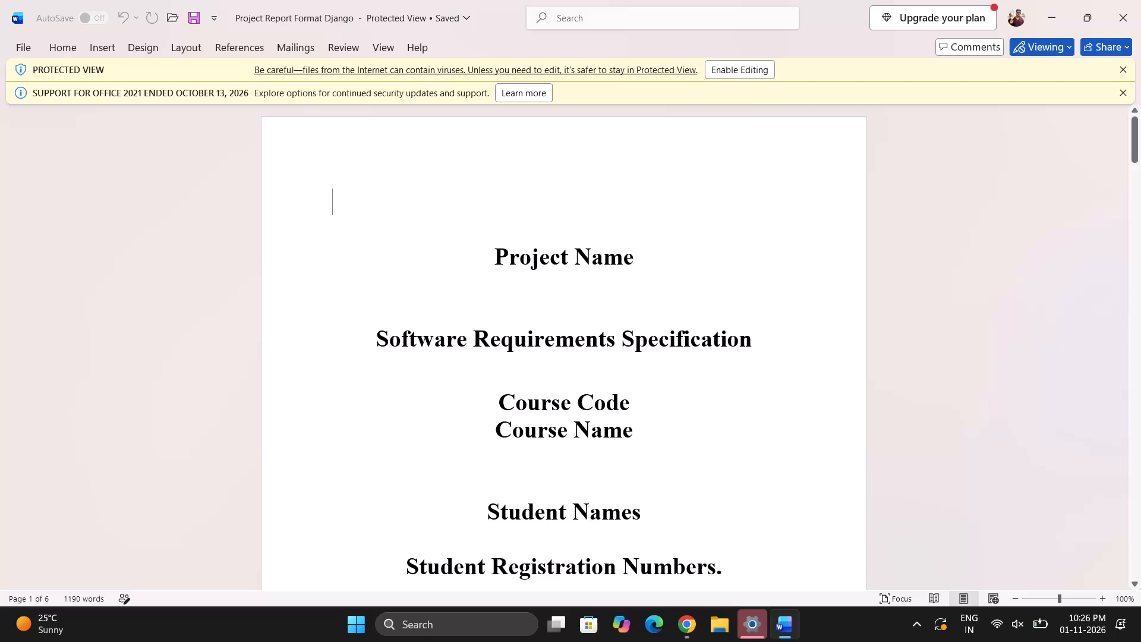
Look over the cover page and table of contents of the Django project report format, and close the document.
scroll(822, 174, "down", 5)
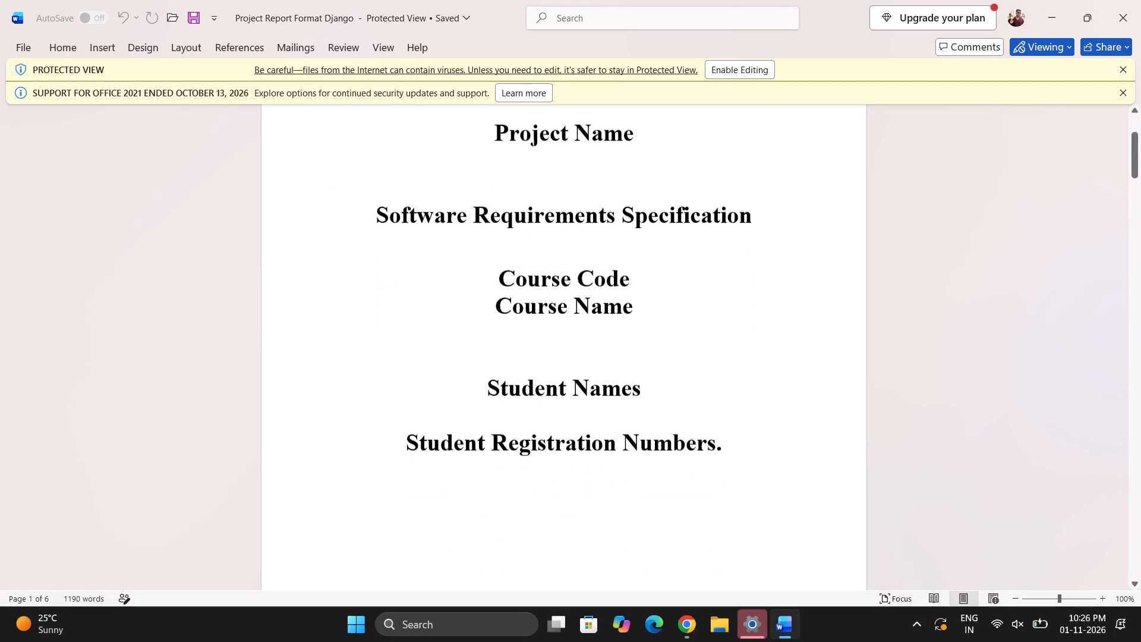
scroll(822, 174, "down", 2)
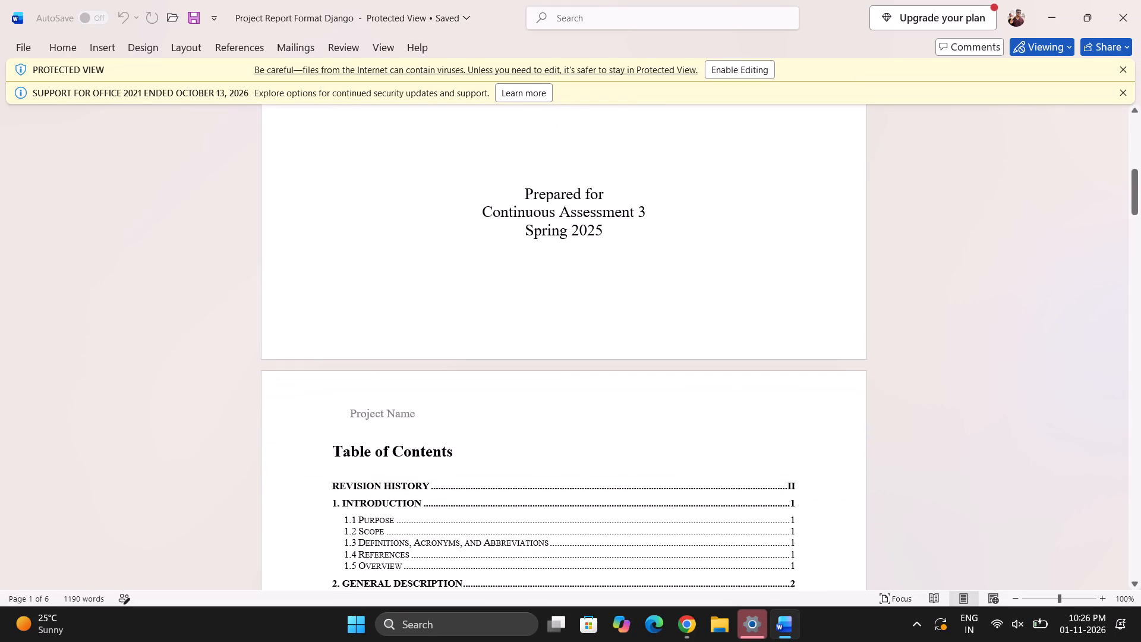
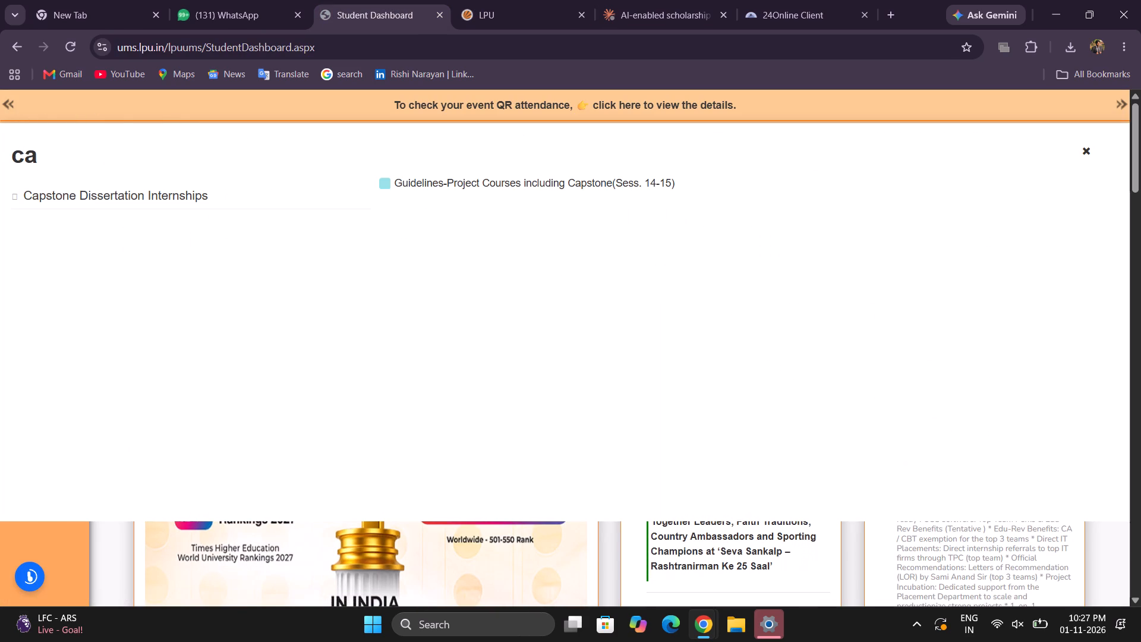
key("BackSpace")
key("BackSpace")
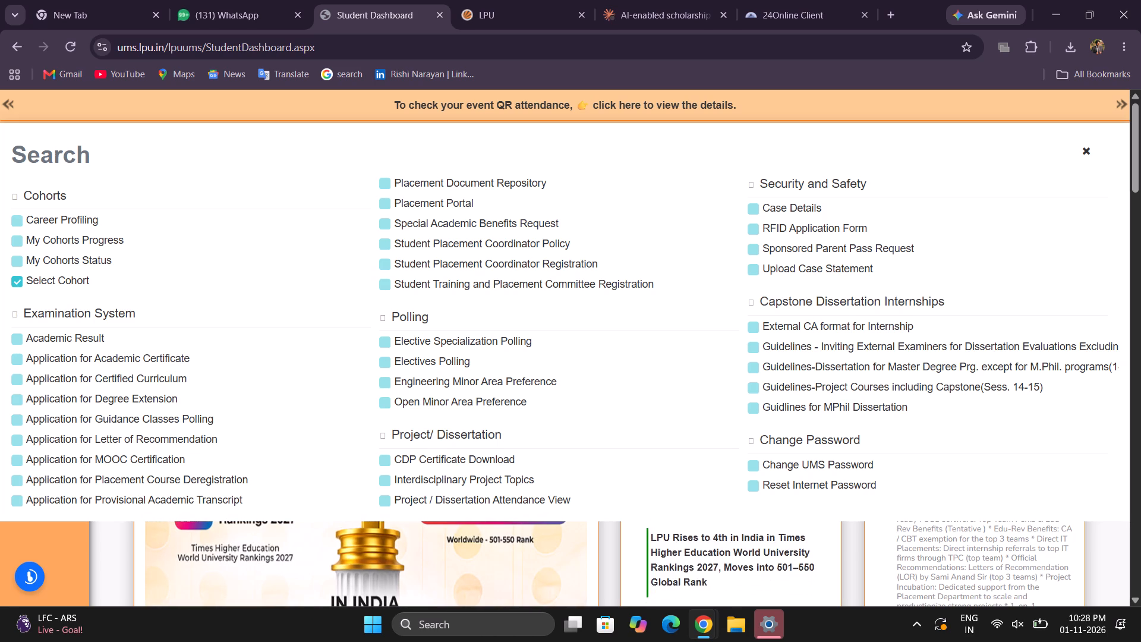
type("di")
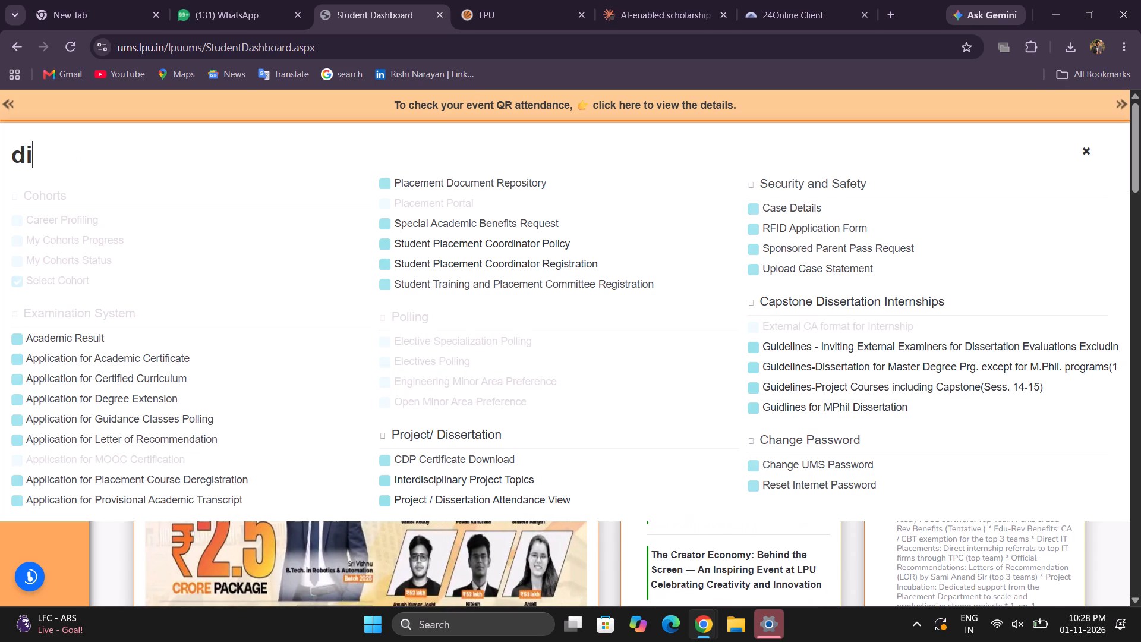
key("s")
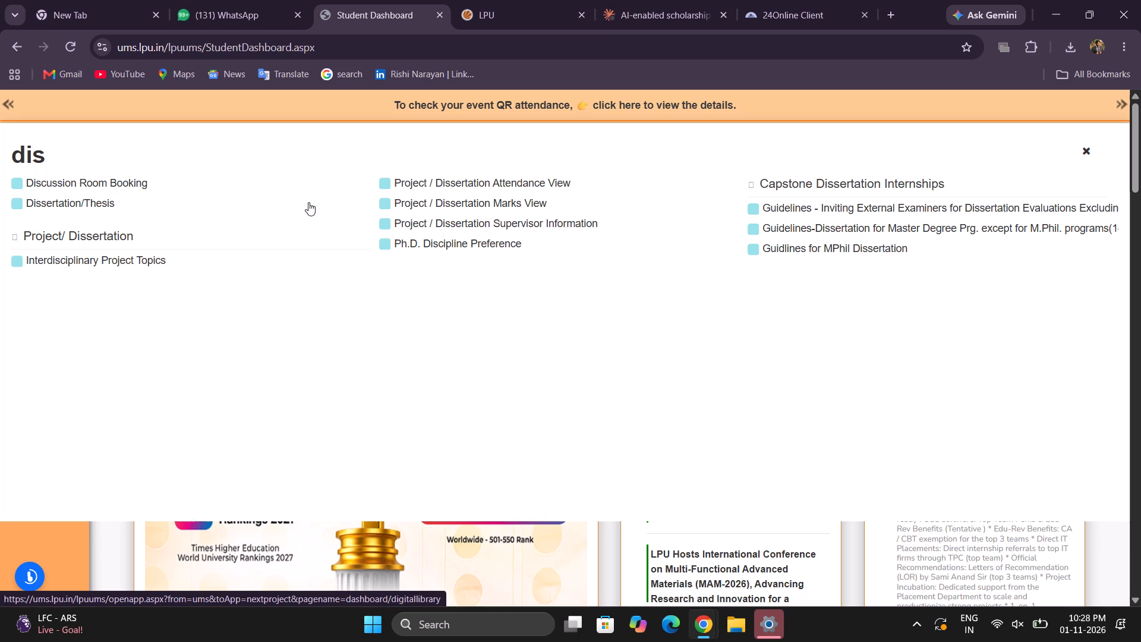
left_click(836, 179)
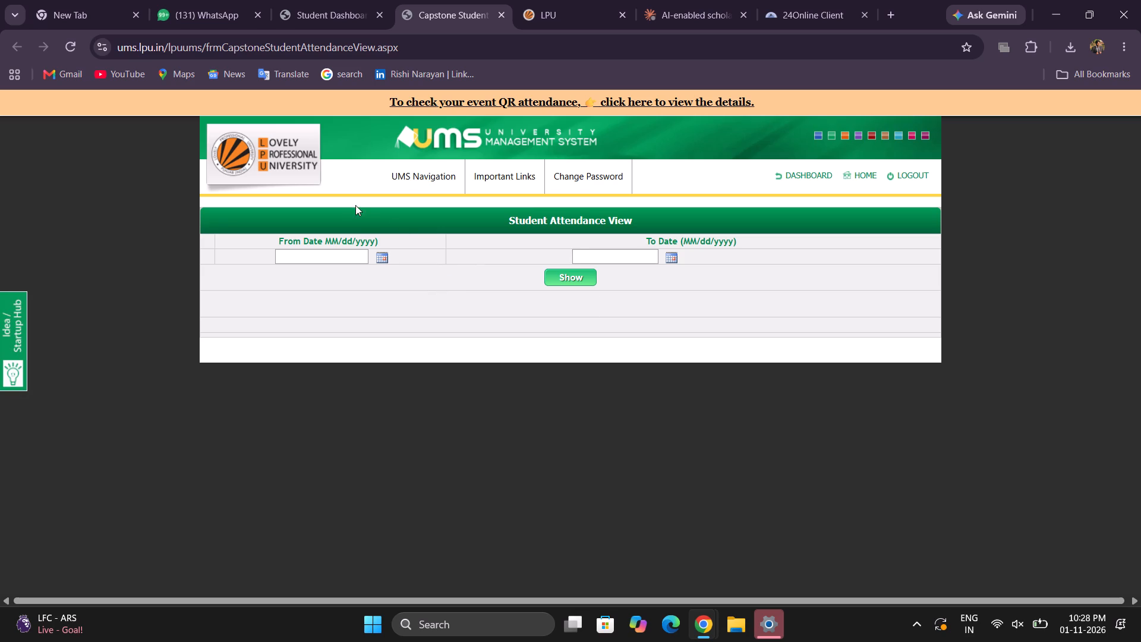
Show the student attendance records for the period from 09/01/2026 to 11/02/2026.
left_click(379, 263)
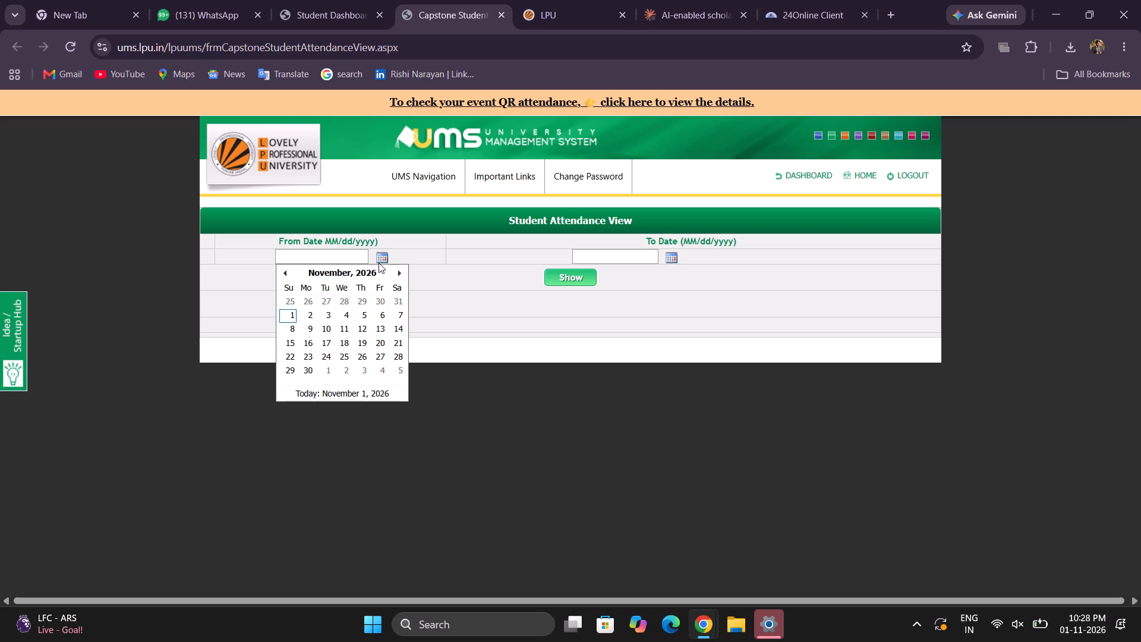
left_click(284, 274)
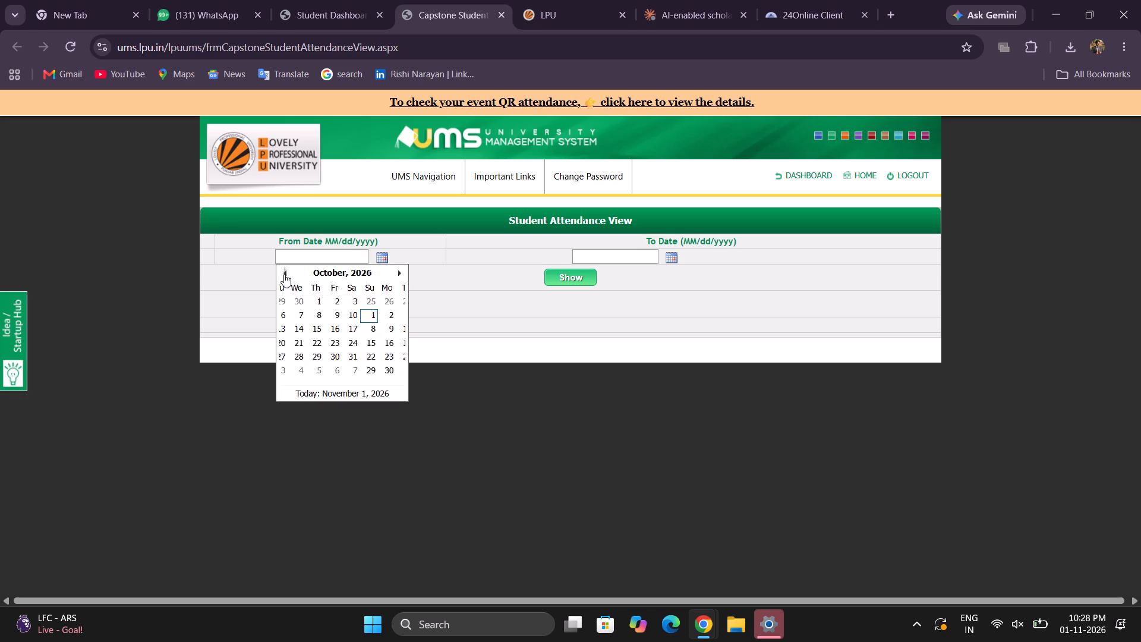
left_click(287, 275)
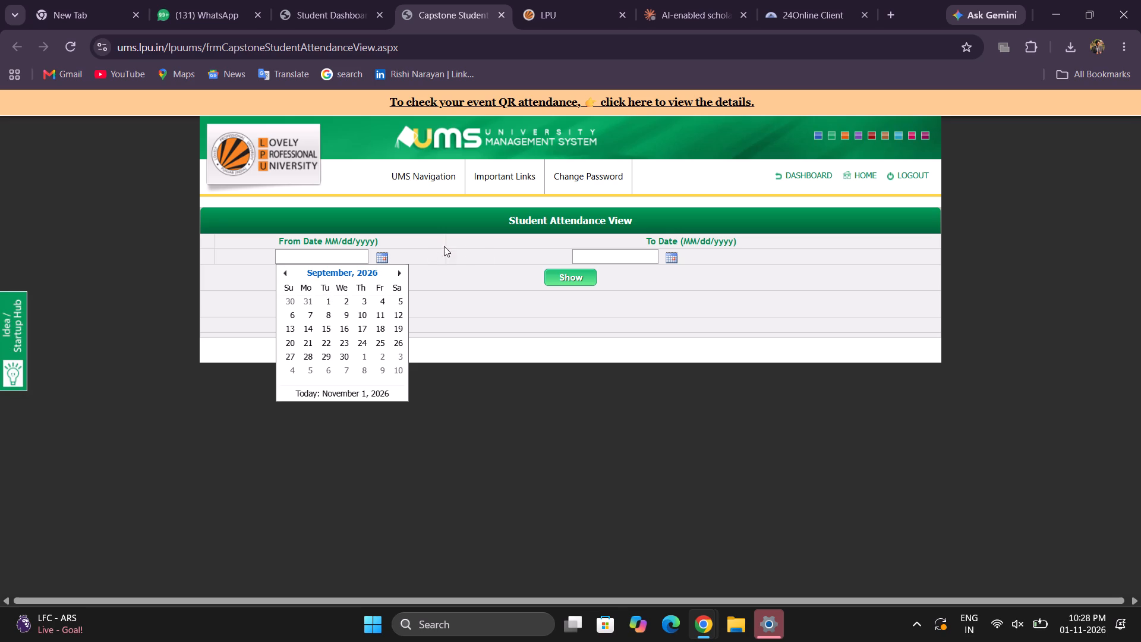
left_click(512, 335)
left_click(588, 313)
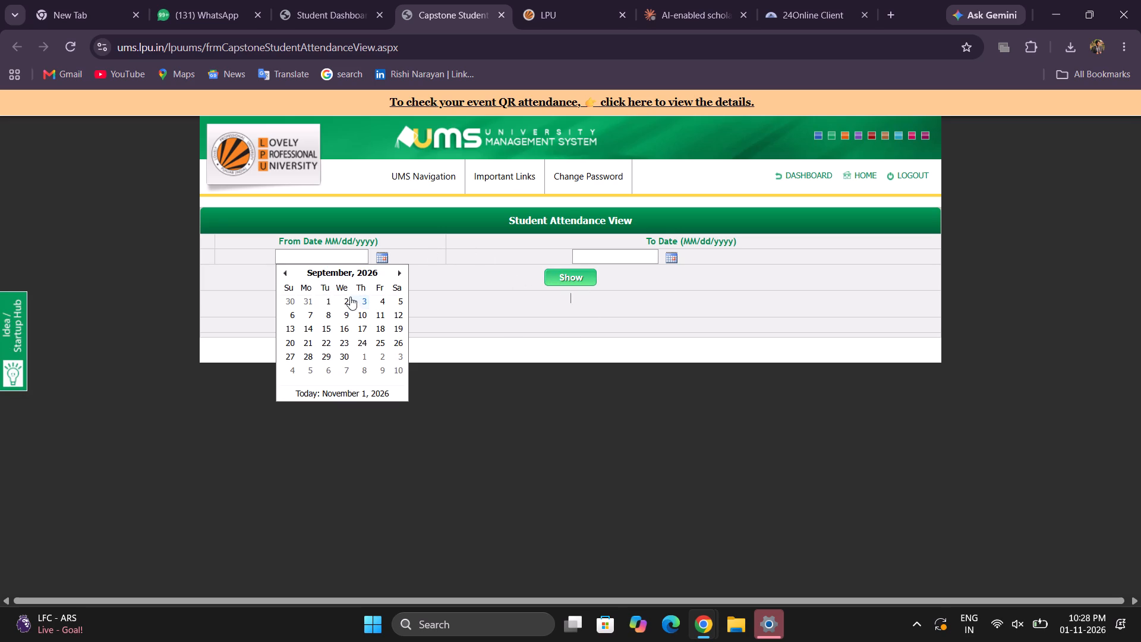
left_click(330, 300)
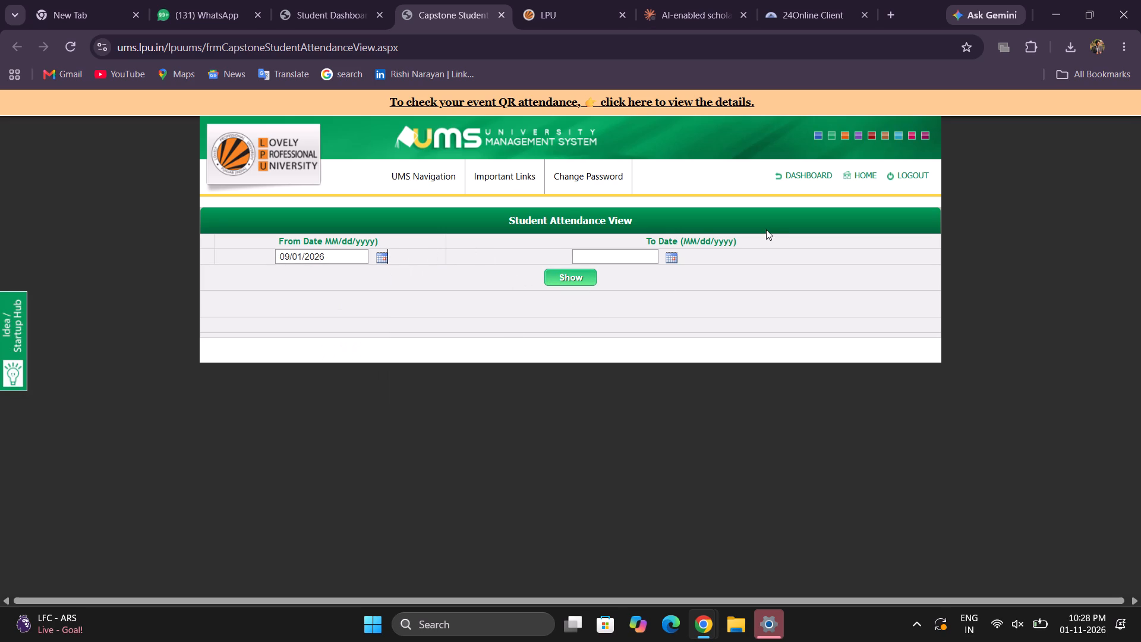
left_click(673, 256)
double_click(696, 269)
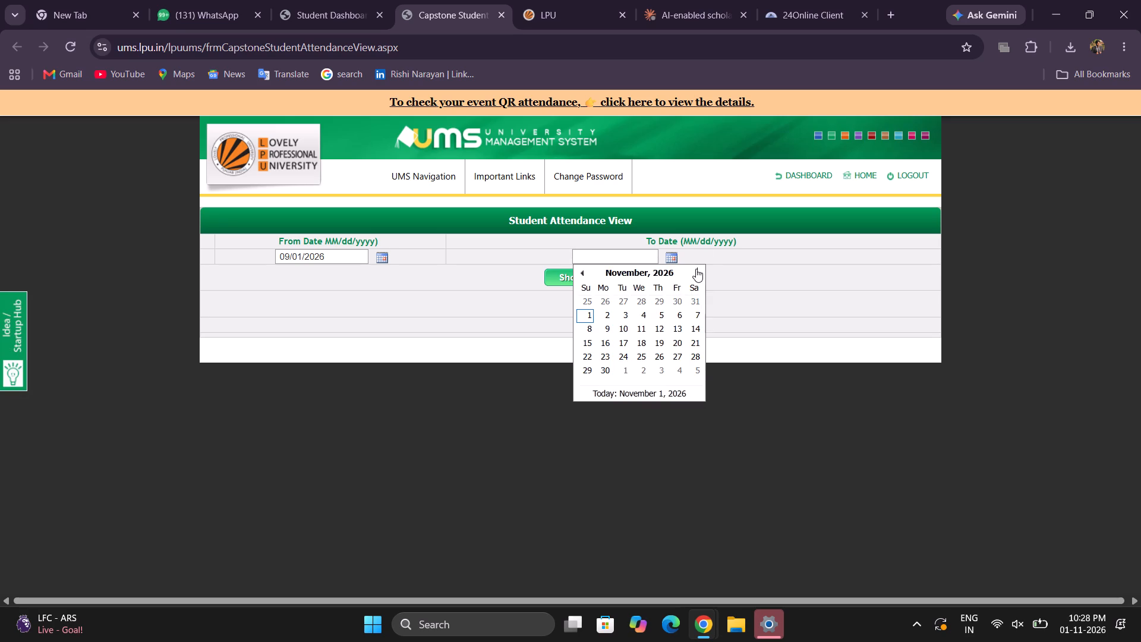
left_click(580, 272)
left_click(580, 272)
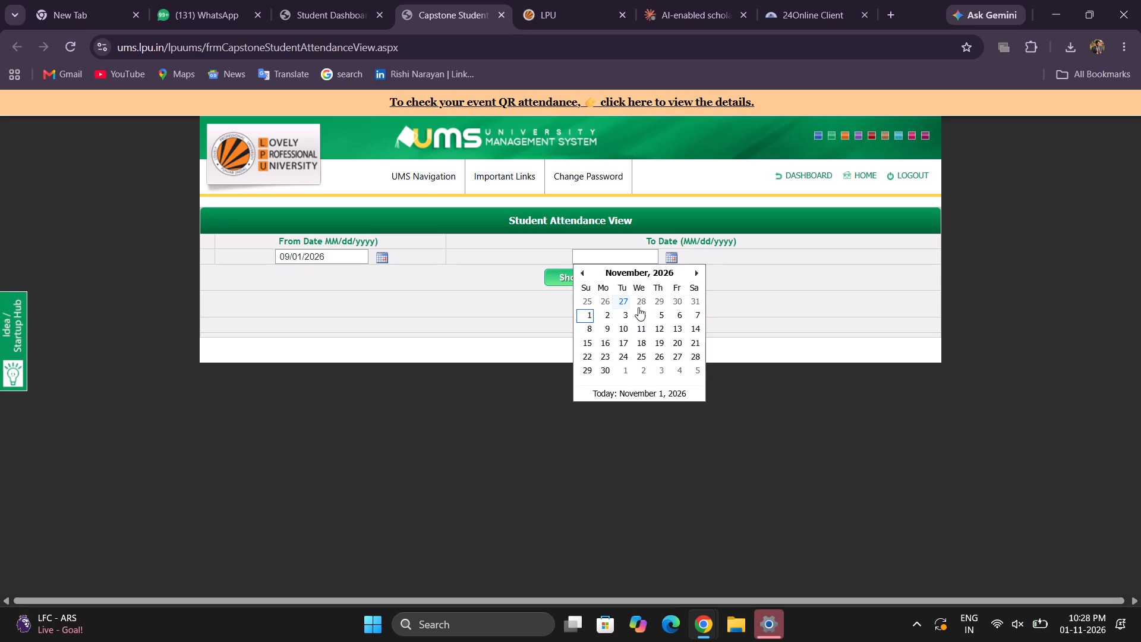
left_click(606, 315)
left_click(584, 279)
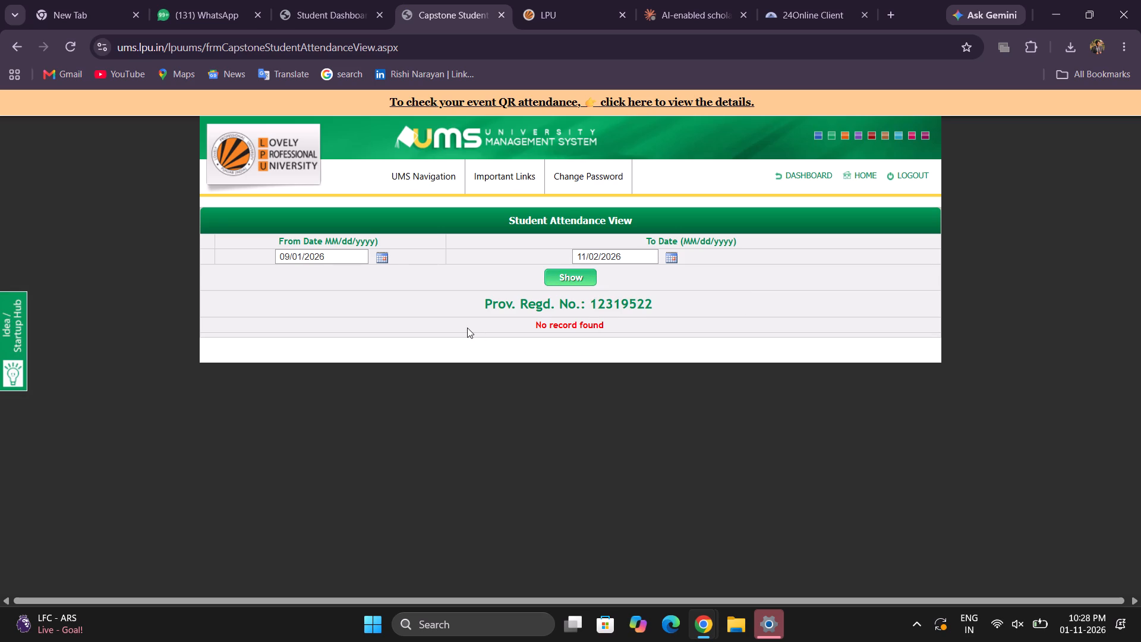
scroll(467, 328, "right", 14)
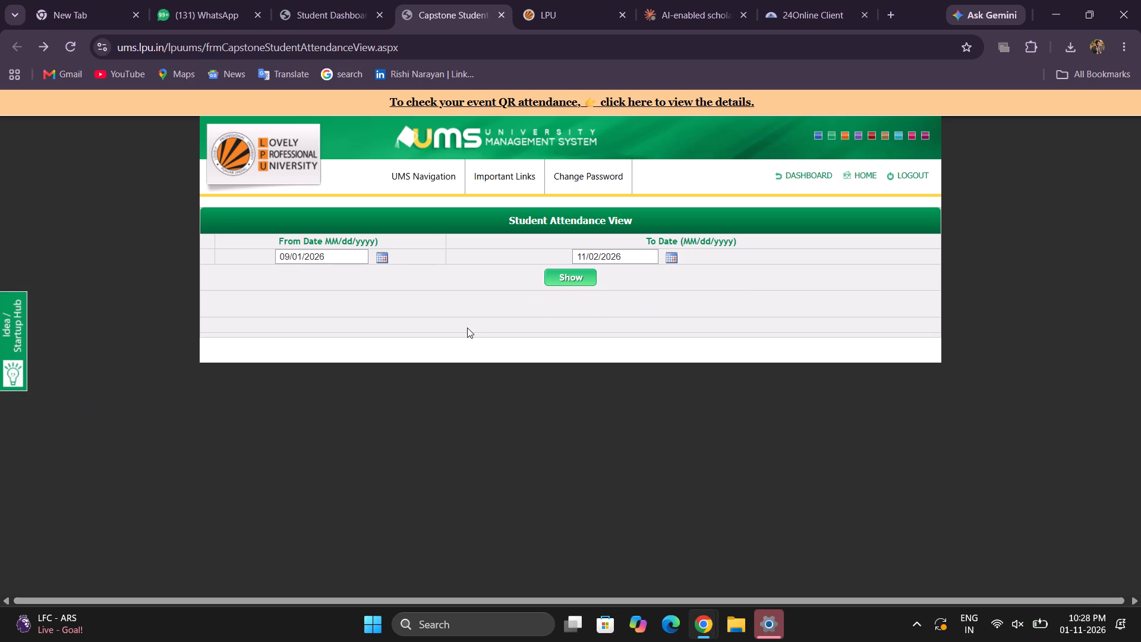
scroll(467, 328, "right", 9)
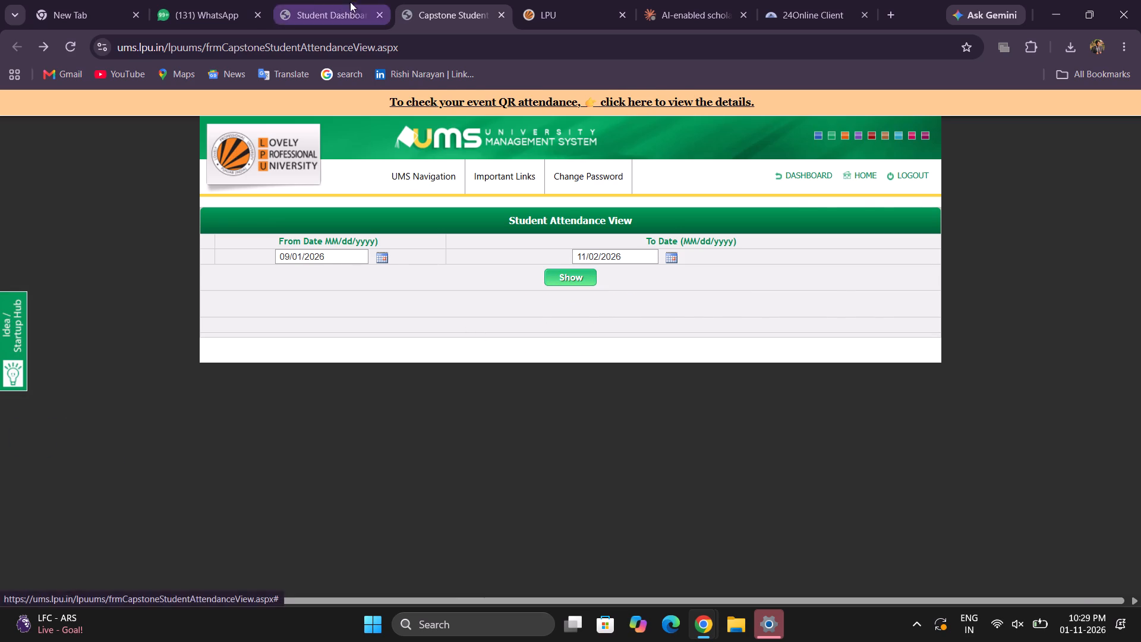
left_click(354, 5)
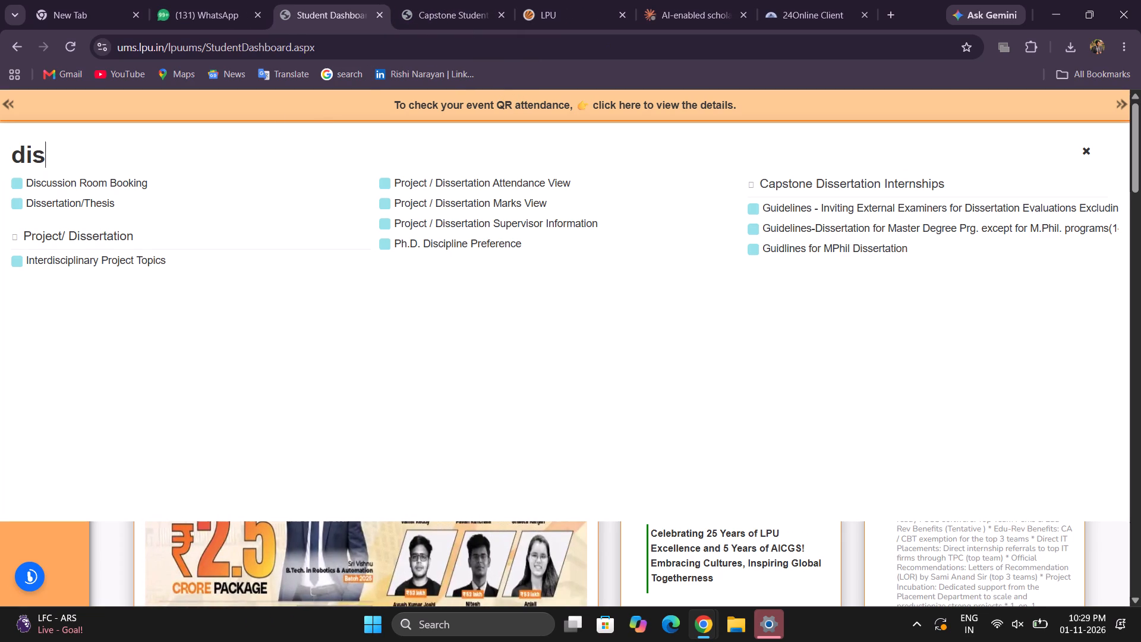
key("BackSpace")
key("BackSpace")
key("BackSpace")
key("BackSpace")
key("BackSpace")
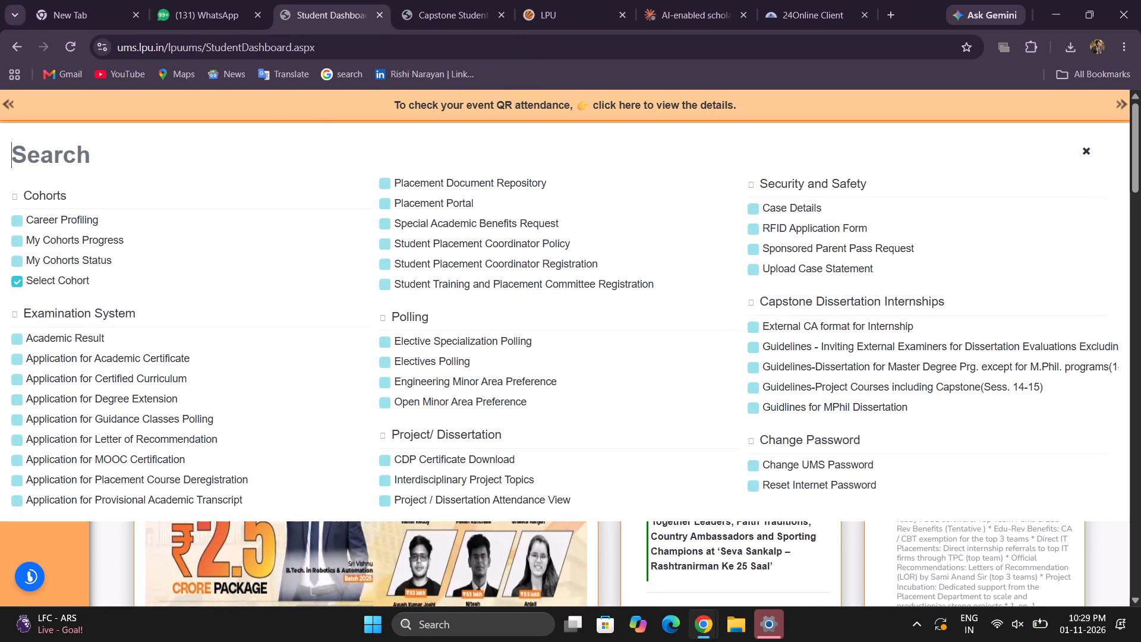
type("diss")
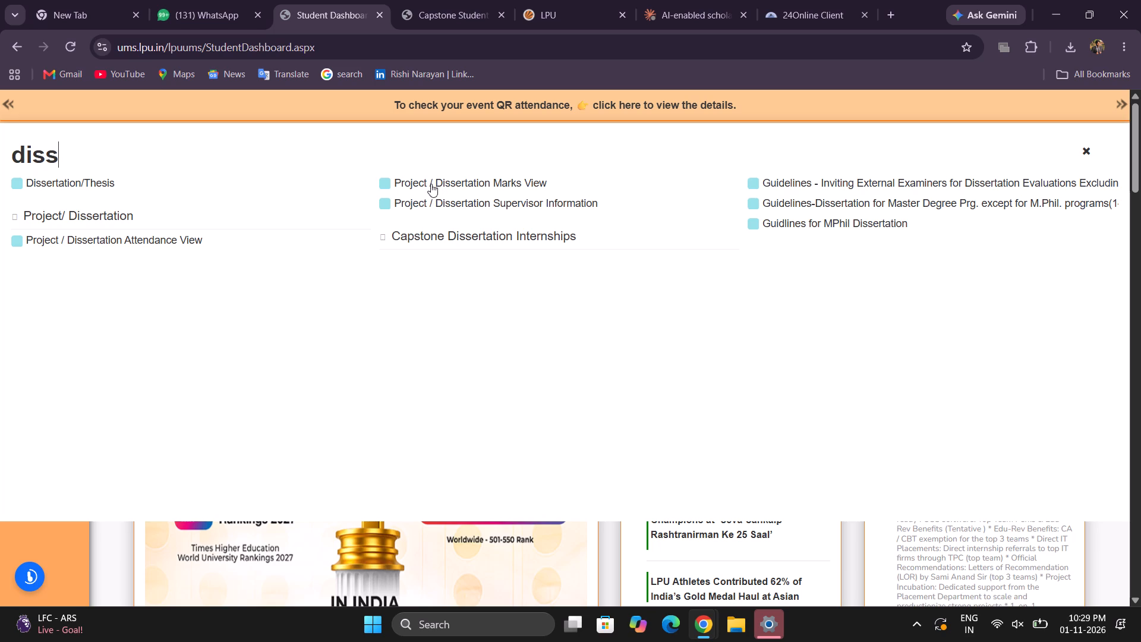
left_click(431, 178)
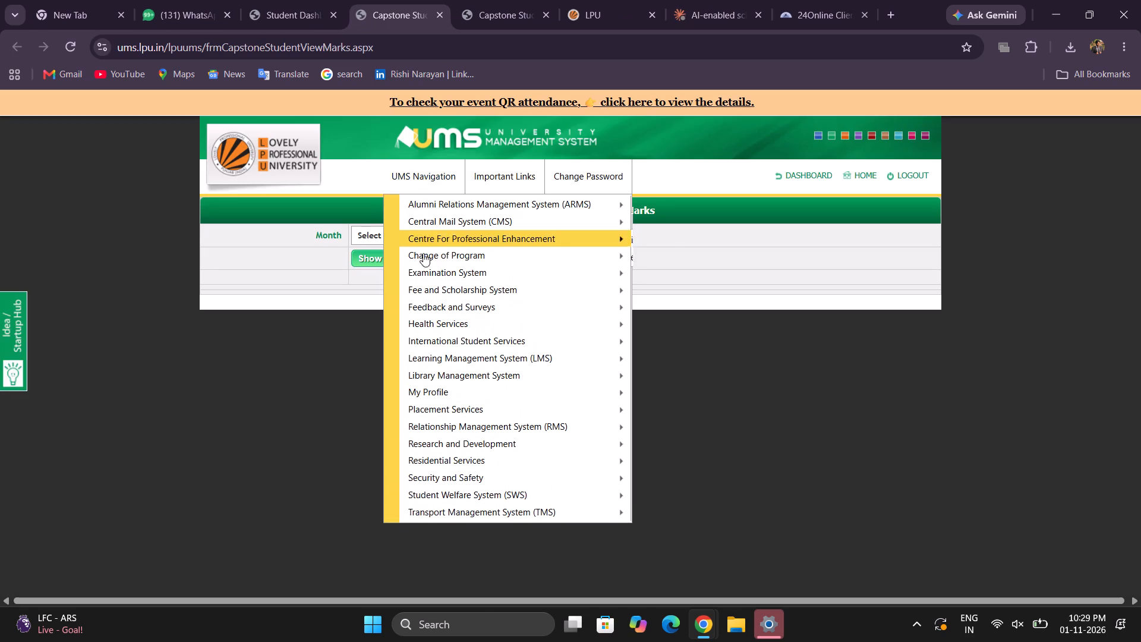
Choose September as the month for viewing the Capstone/Dissertation marks.
left_click(361, 232)
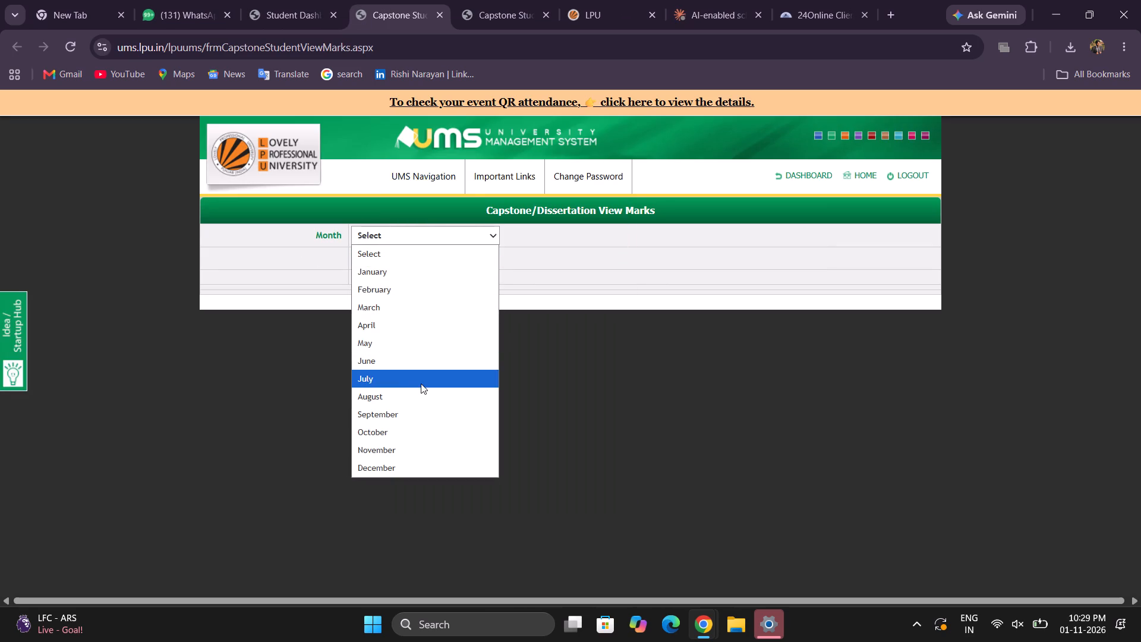
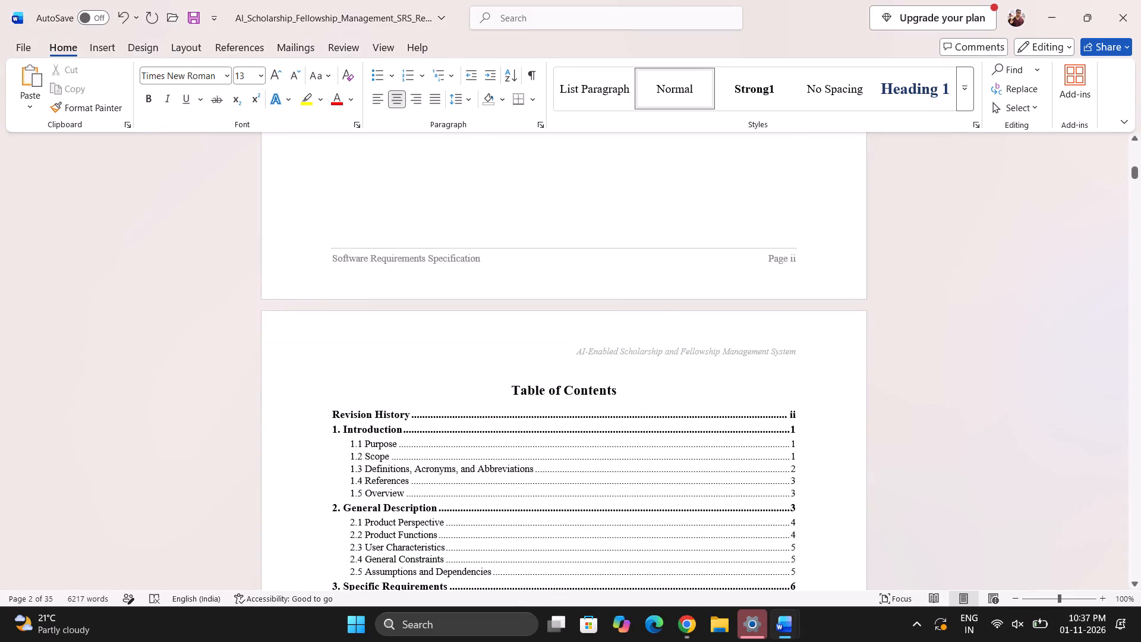
scroll(823, 259, "up", 6)
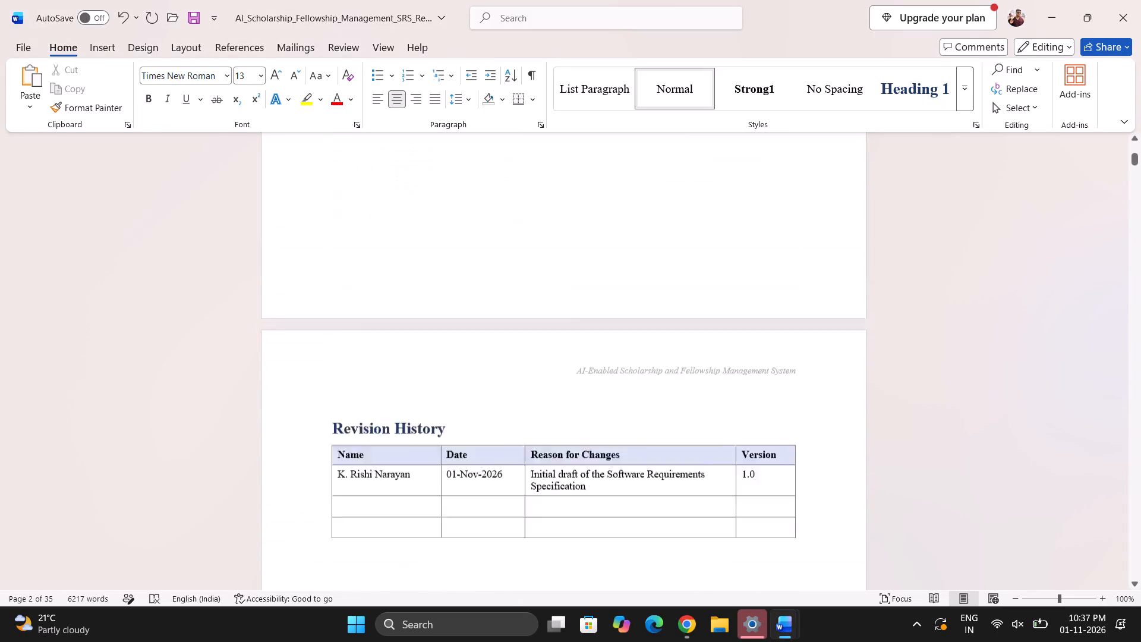
scroll(823, 259, "up", 1)
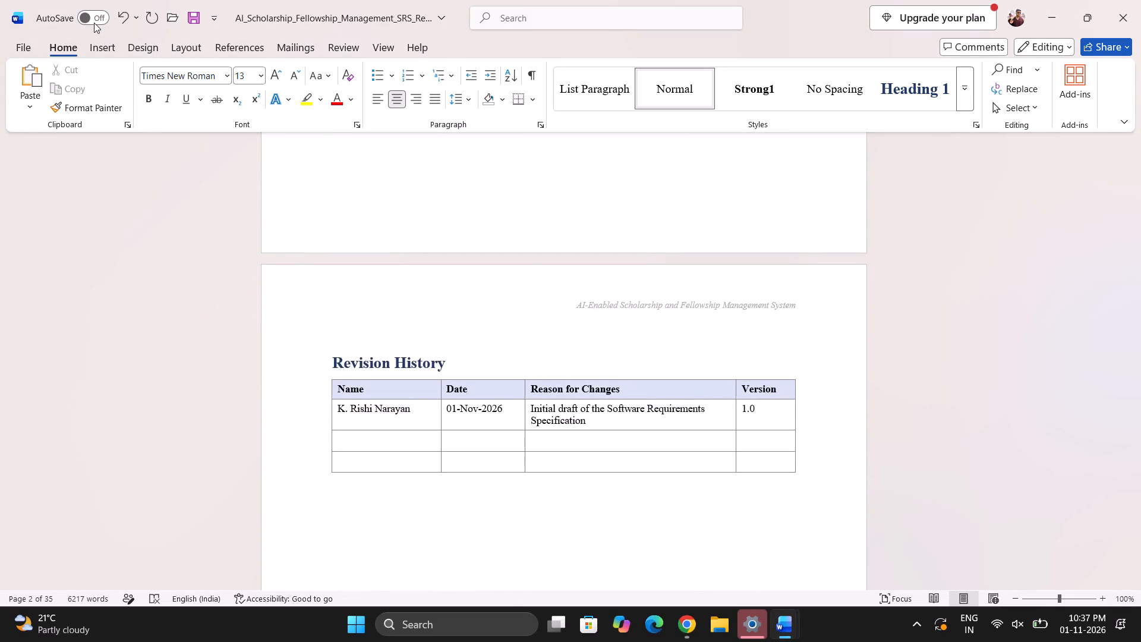
left_click(94, 23)
left_click(537, 243)
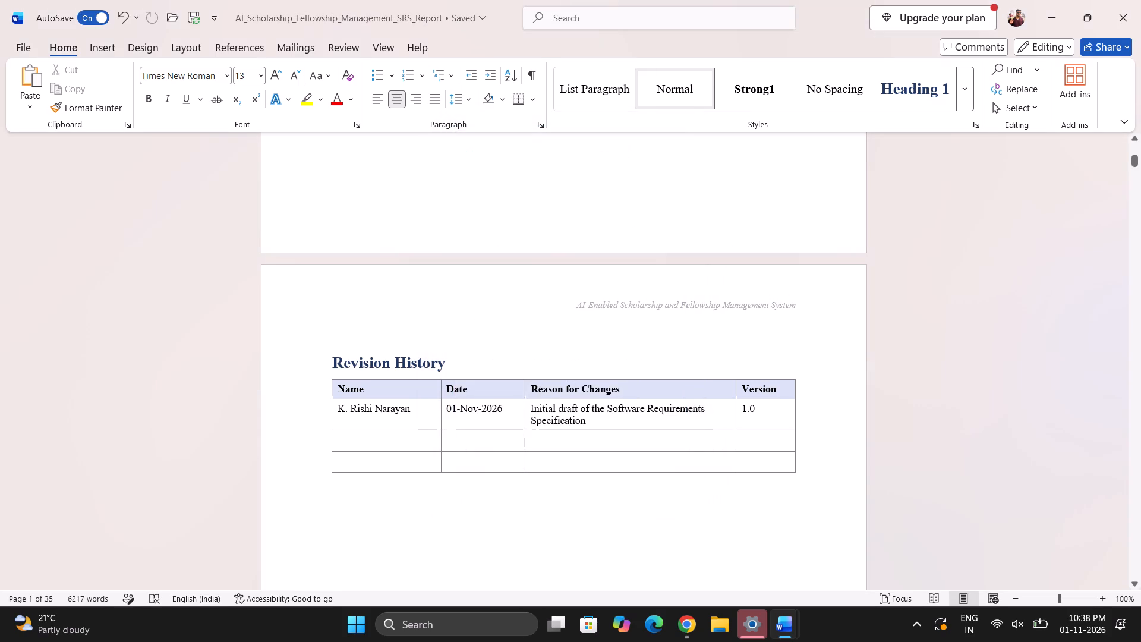
Delete the Revision History heading and its table from the page before the table of contents.
left_click(632, 279)
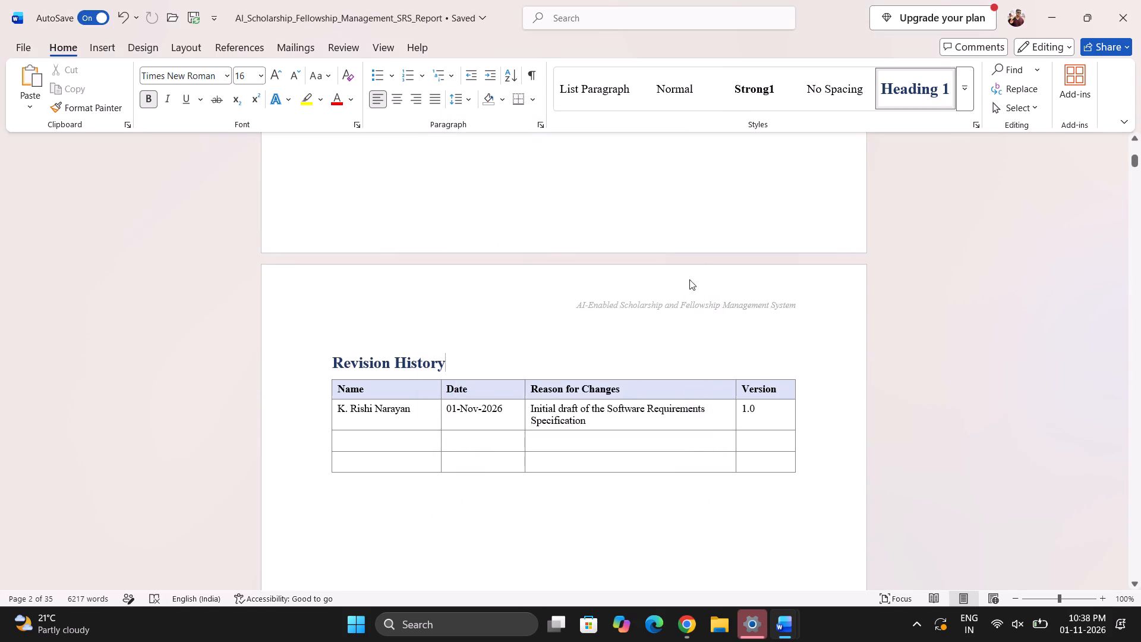
left_click(817, 299)
key("Delete")
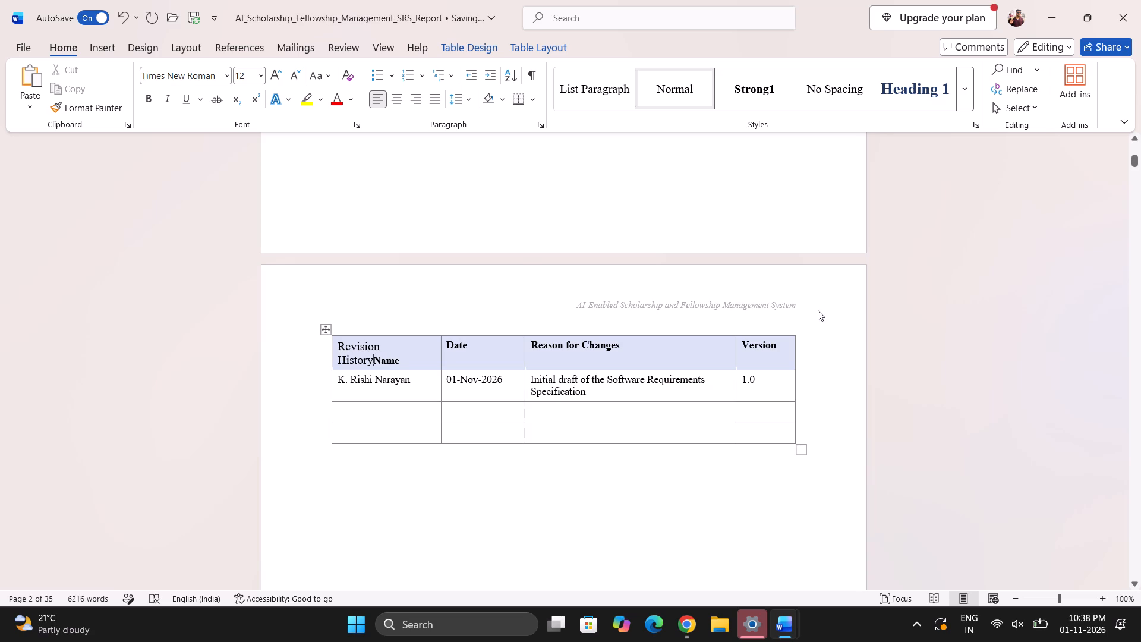
left_click(819, 313)
key("Delete")
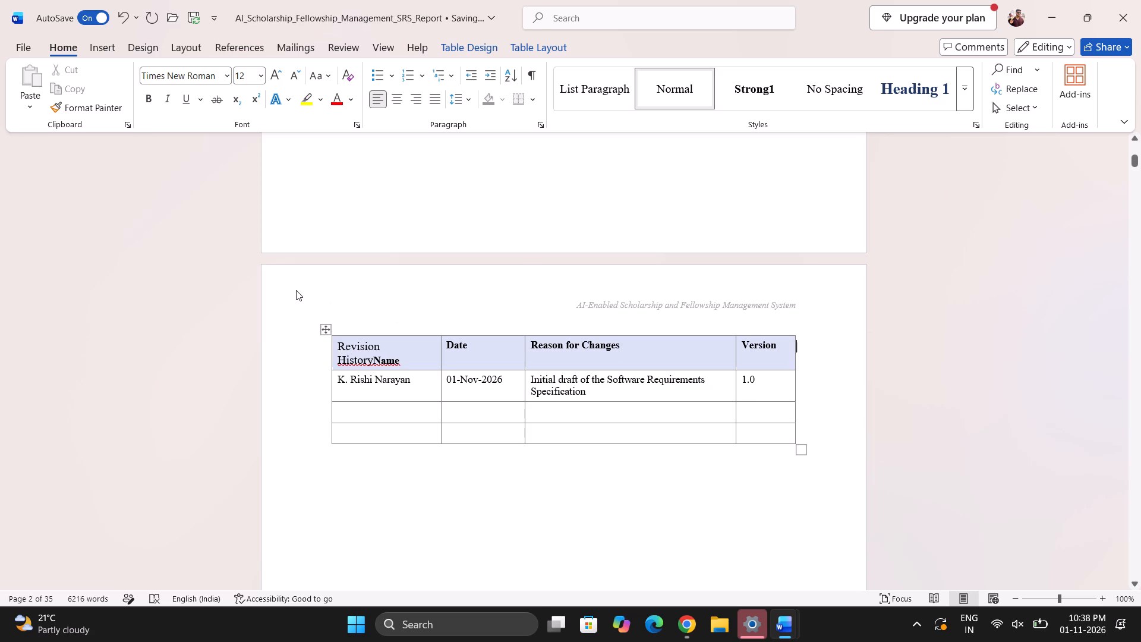
left_click_drag(296, 290, 711, 448)
key("Delete")
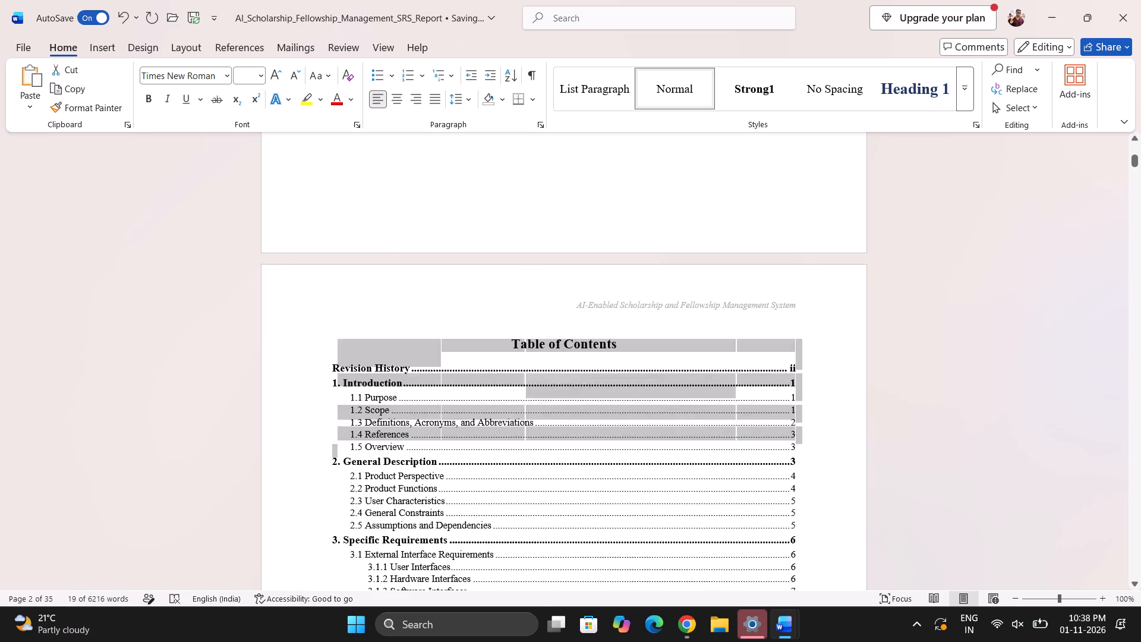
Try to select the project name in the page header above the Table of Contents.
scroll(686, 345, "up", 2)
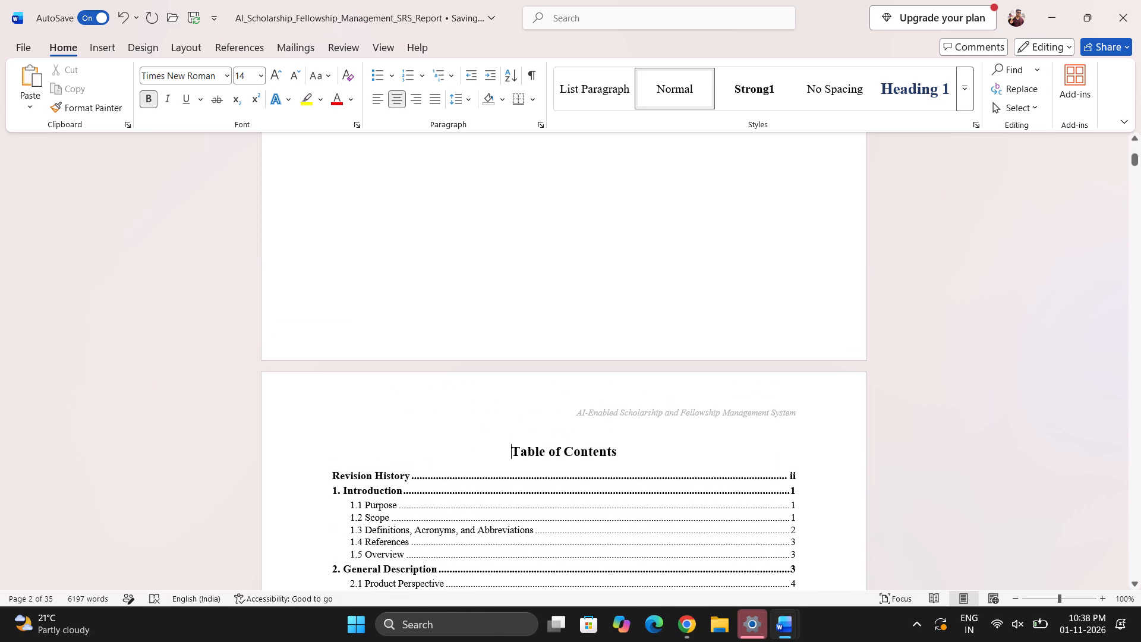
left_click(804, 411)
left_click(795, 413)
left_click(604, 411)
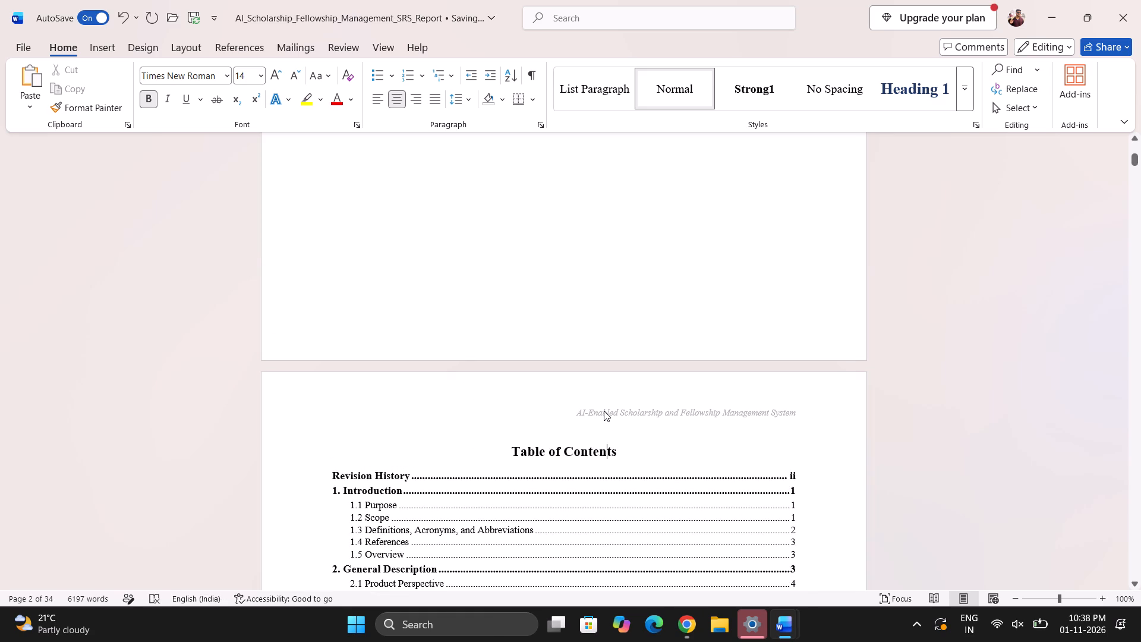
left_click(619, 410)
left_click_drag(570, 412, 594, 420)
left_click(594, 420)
Look over the course, student and assessment details on the report's cover page.
scroll(594, 420, "up", 1)
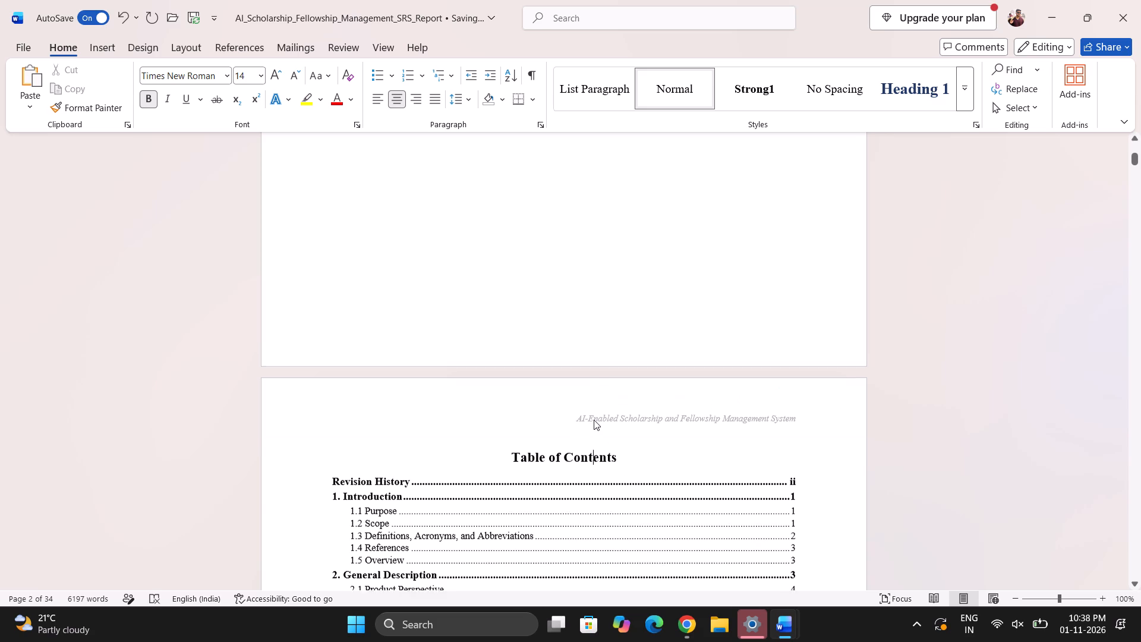
scroll(594, 420, "up", 3)
scroll(594, 420, "down", 1)
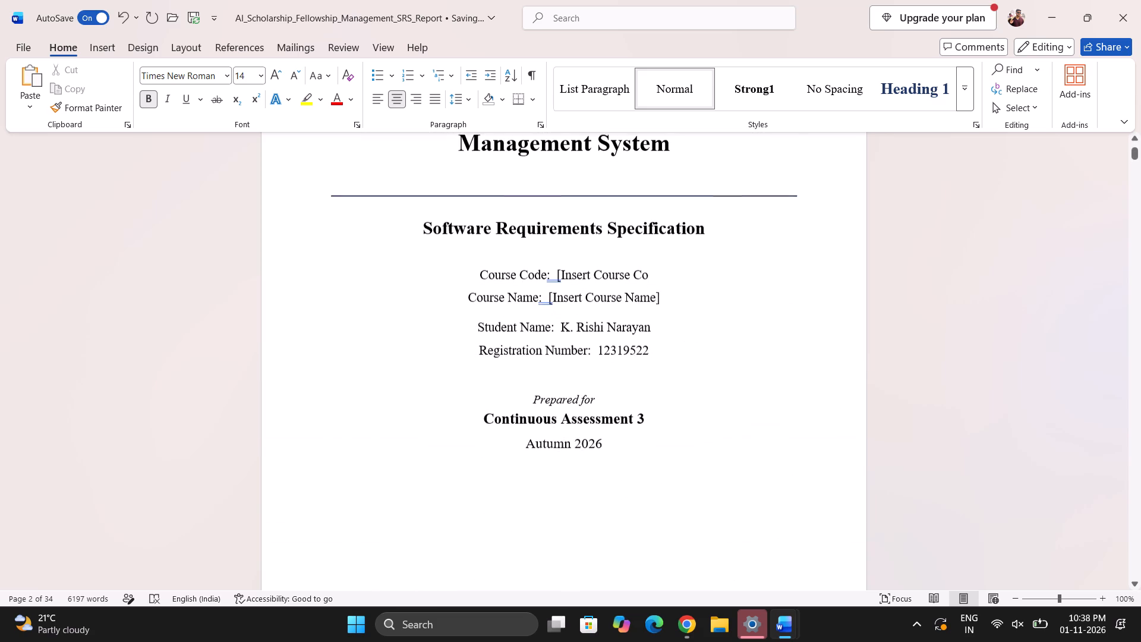
scroll(594, 420, "down", 1)
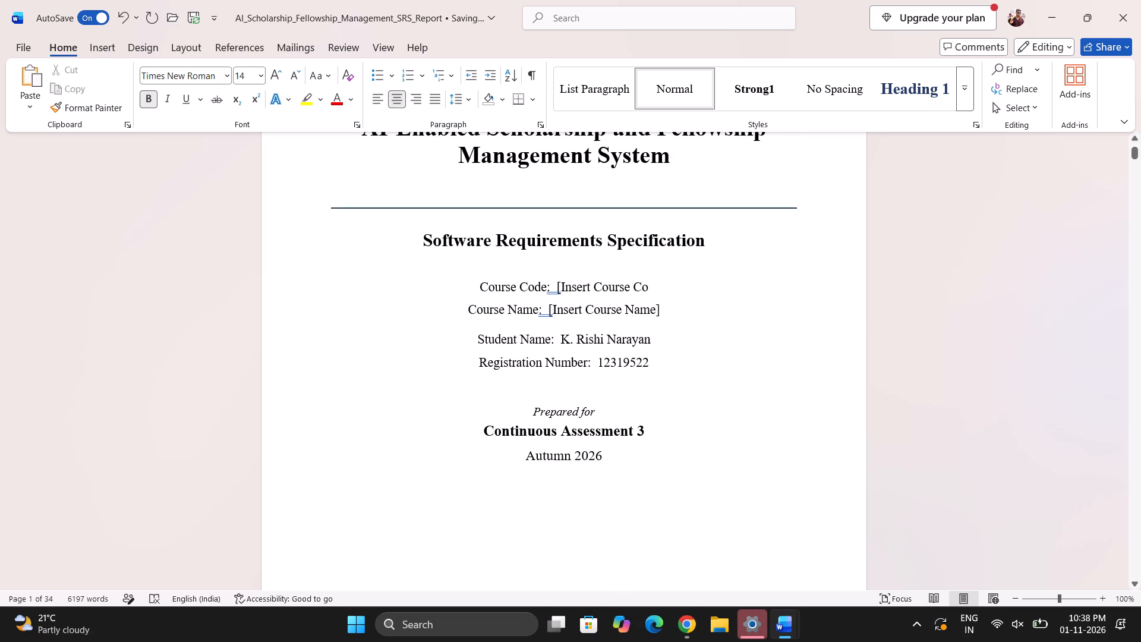
left_click_drag(546, 287, 503, 289)
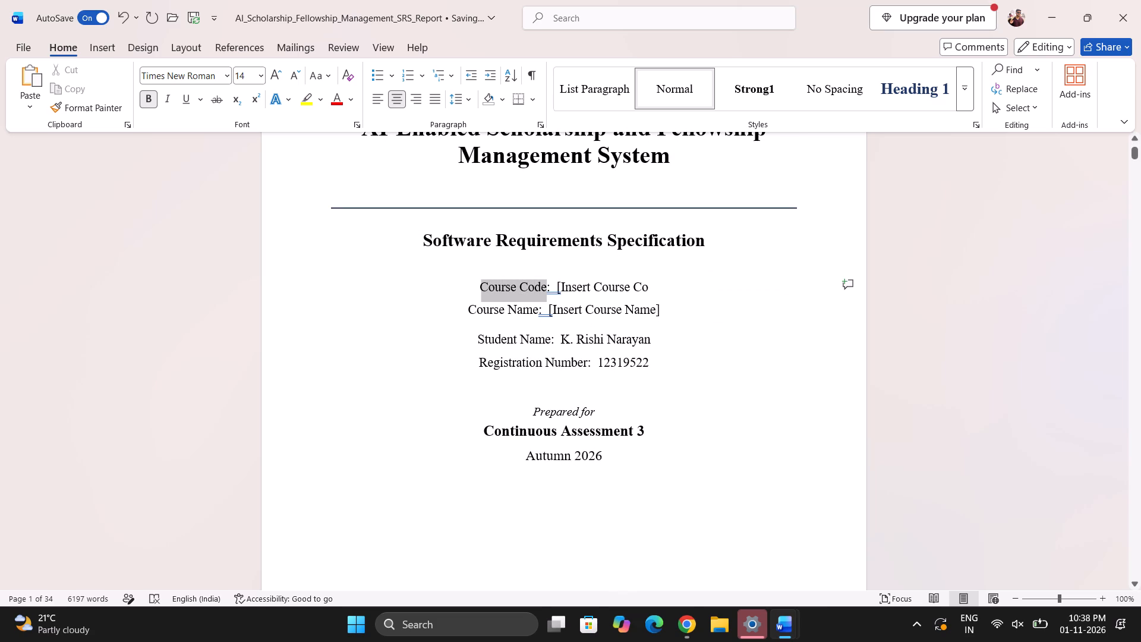
left_click_drag(503, 289, 493, 289)
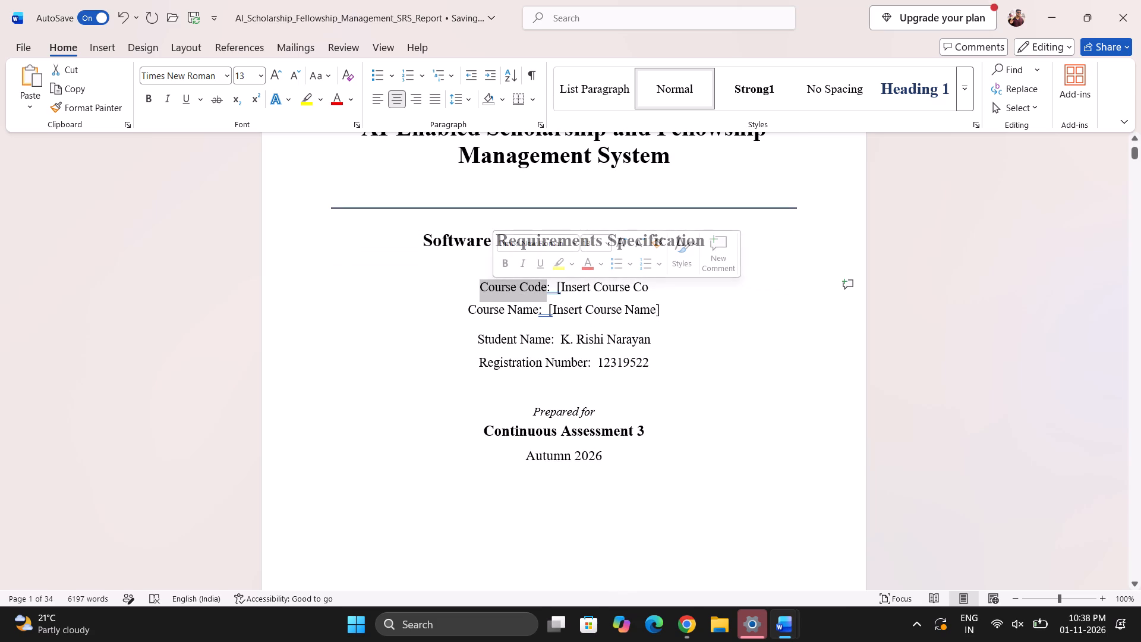
left_click(536, 312)
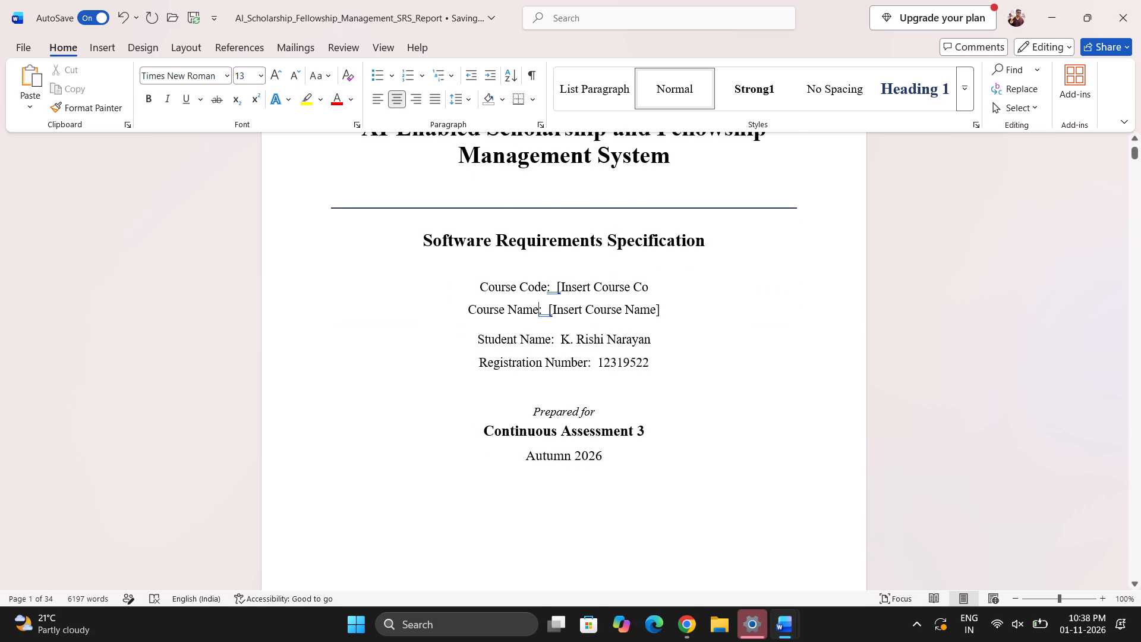
Insert four blank lines below the "Software Requirements Specification" line on the cover page to make room above the course code.
scroll(597, 413, "up", 2)
left_click(707, 310)
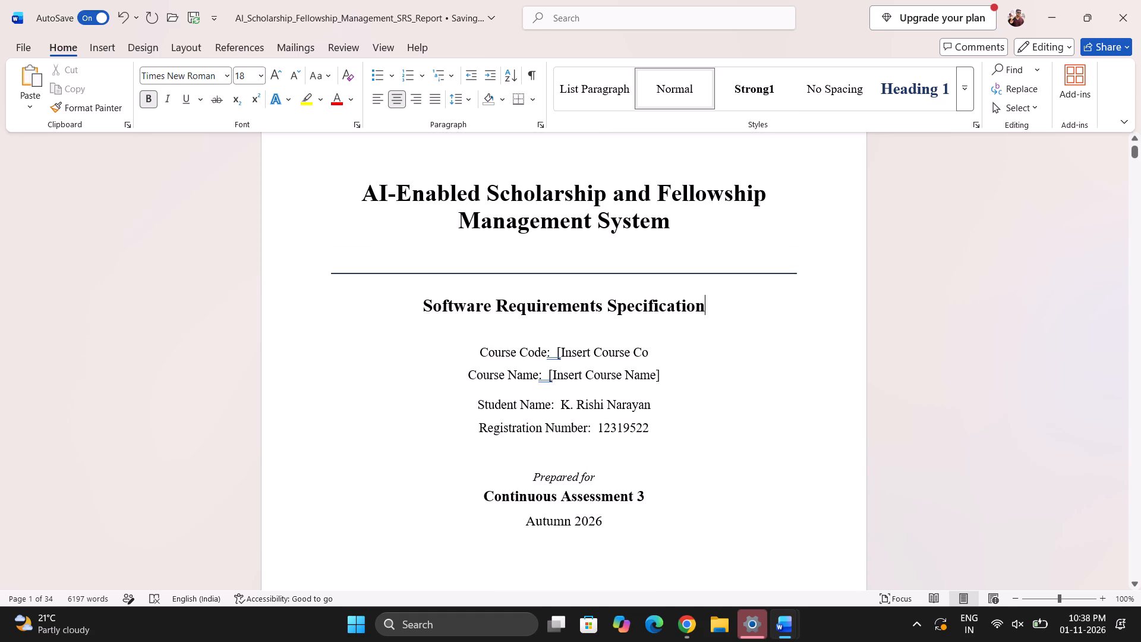
key("Return")
key("Return")
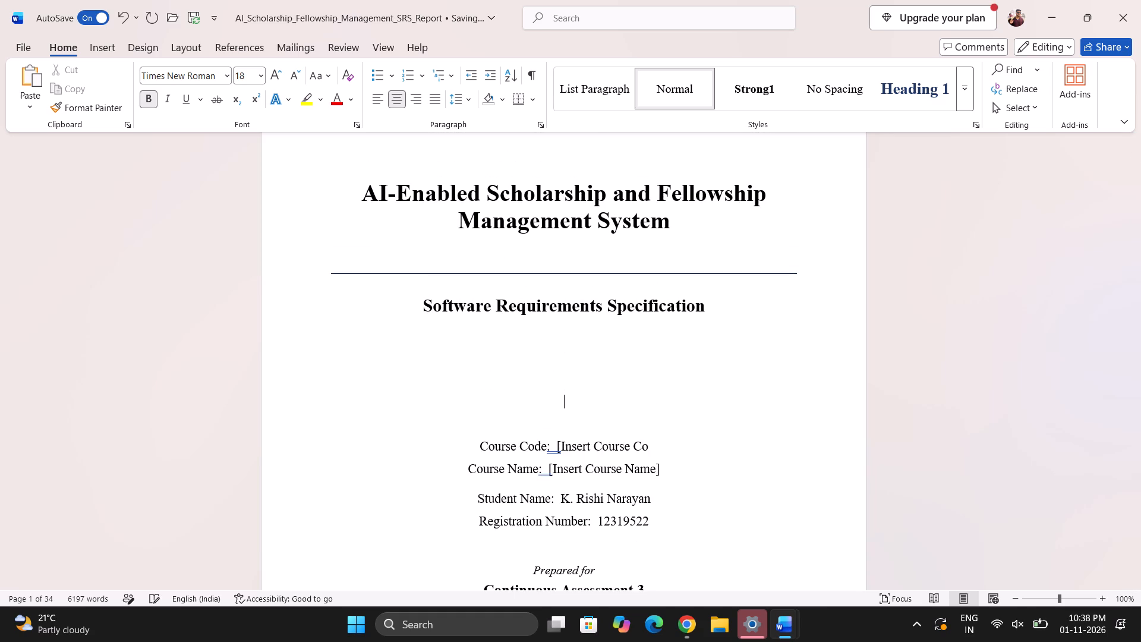
key("Return")
scroll(707, 310, "down", 3)
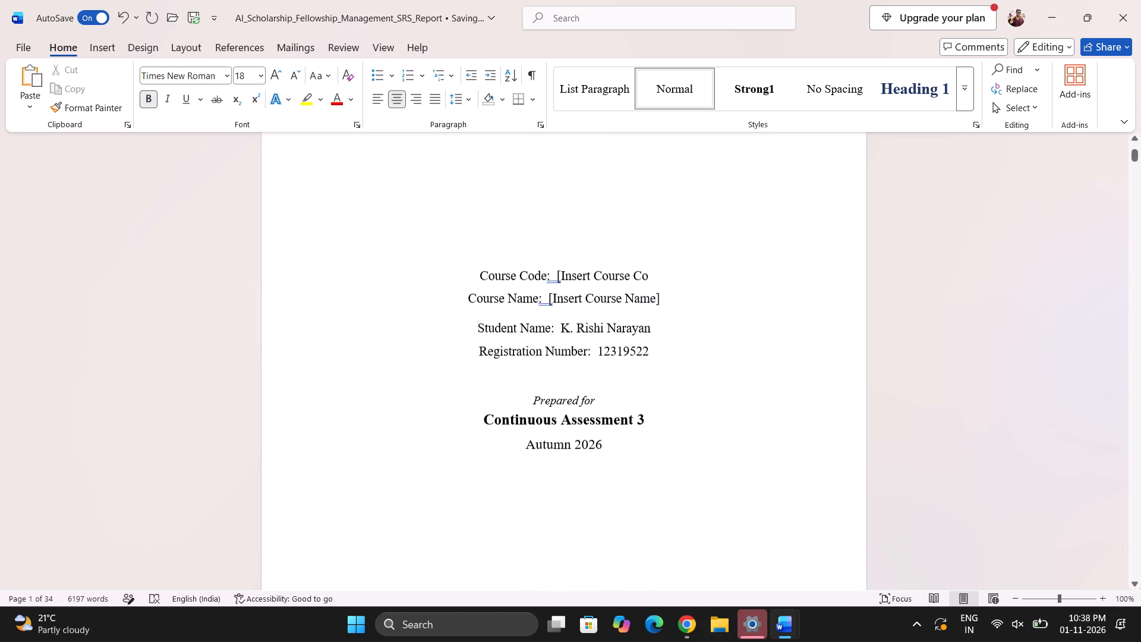
scroll(707, 310, "down", 1)
scroll(707, 310, "up", 1)
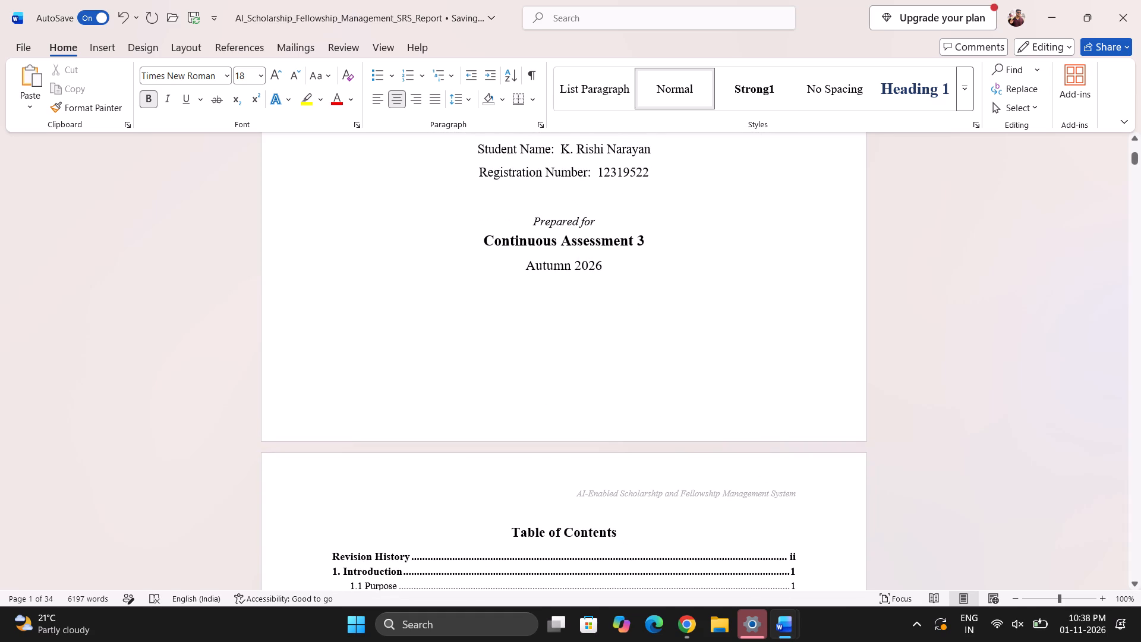
key("Return")
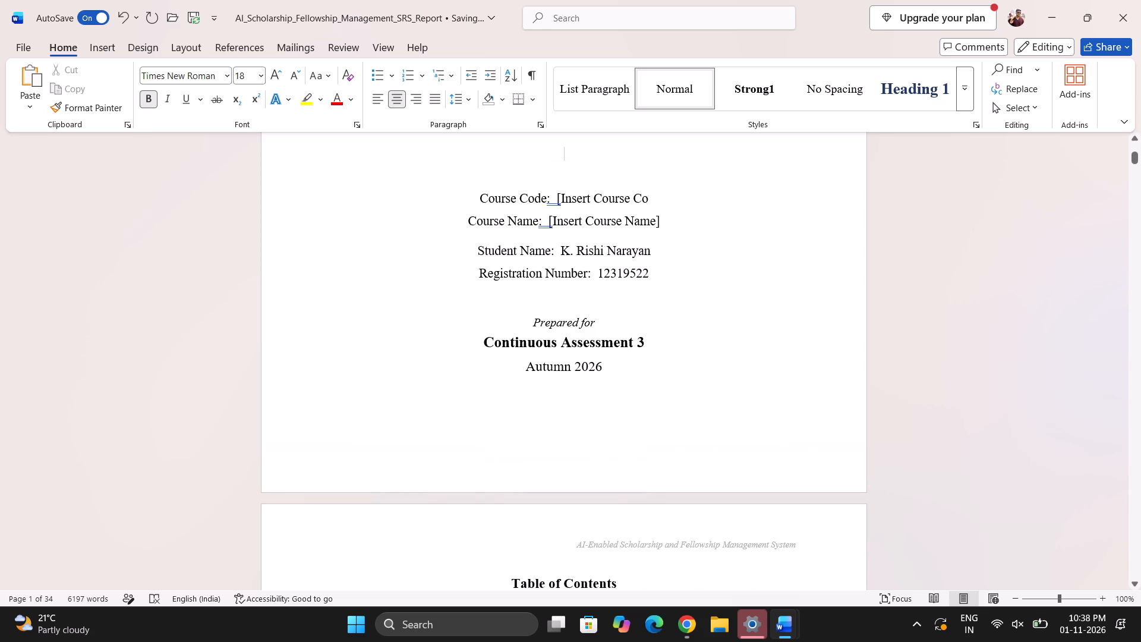
scroll(707, 310, "down", 4)
scroll(707, 310, "up", 7)
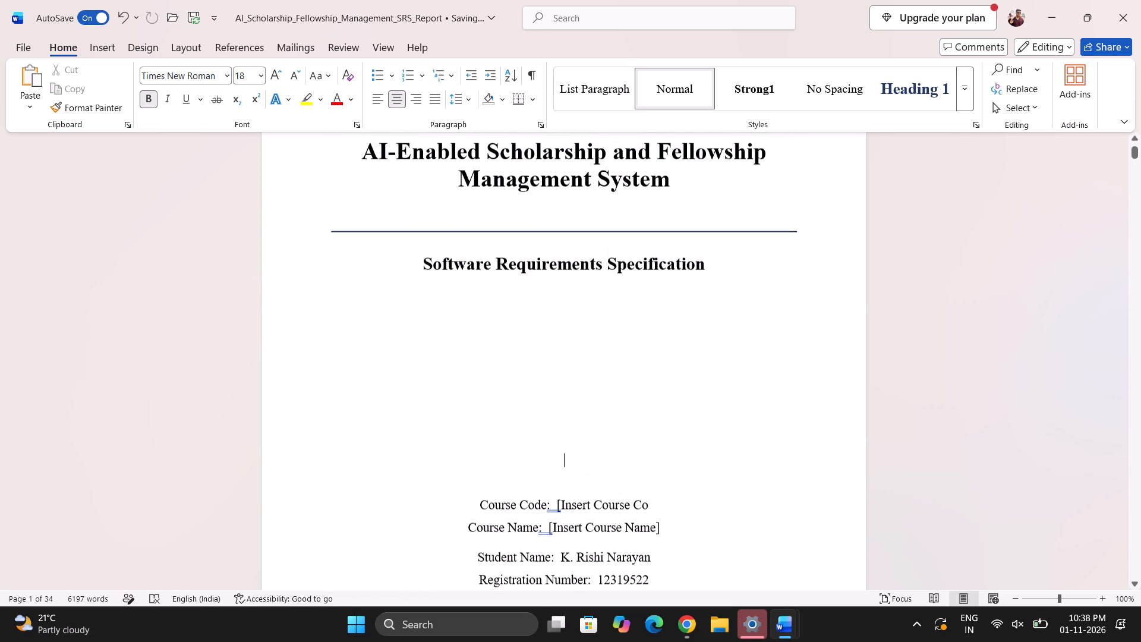
scroll(707, 310, "up", 1)
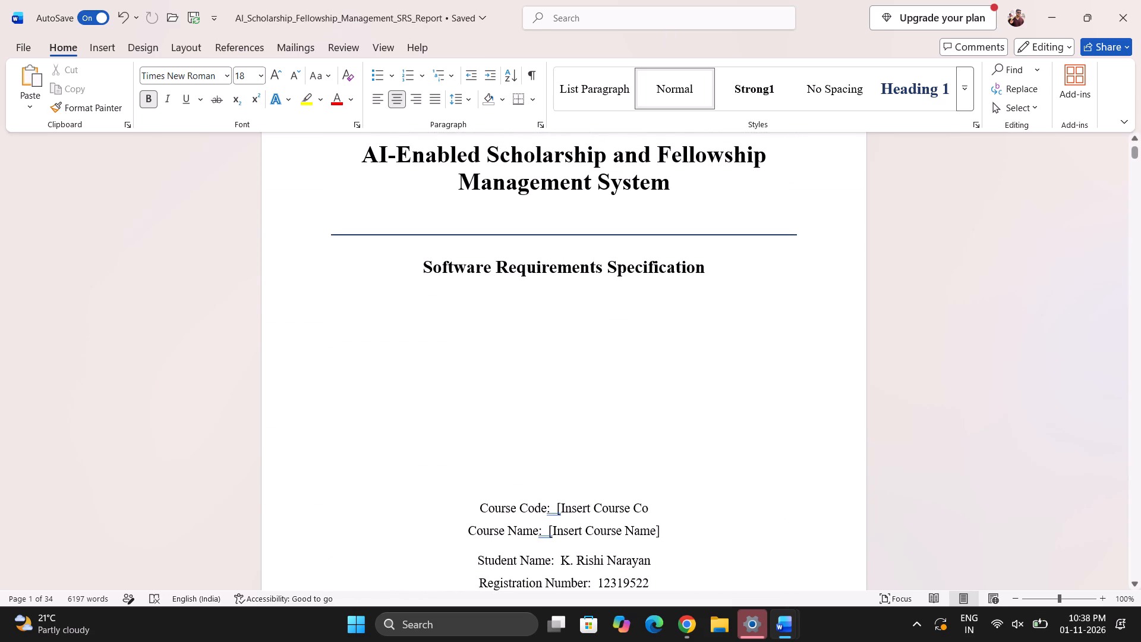
In a new Chrome tab, search Google Images for the LPU logo and copy the circular "LPU Logo" image from Figma.
left_click(691, 639)
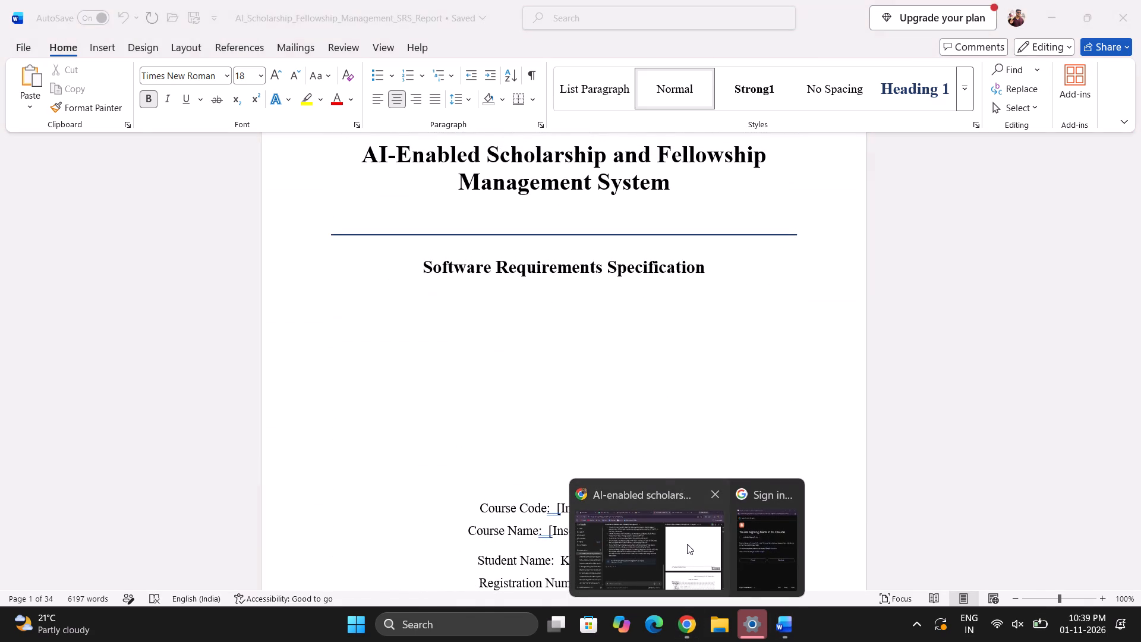
left_click(687, 544)
left_click(890, 16)
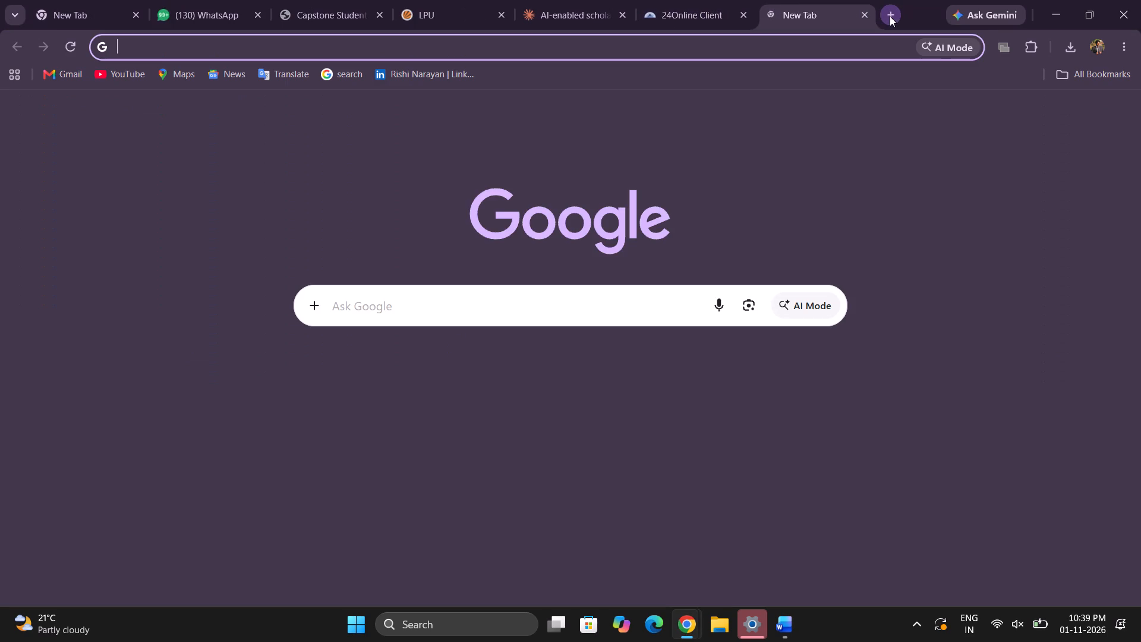
type("lpu")
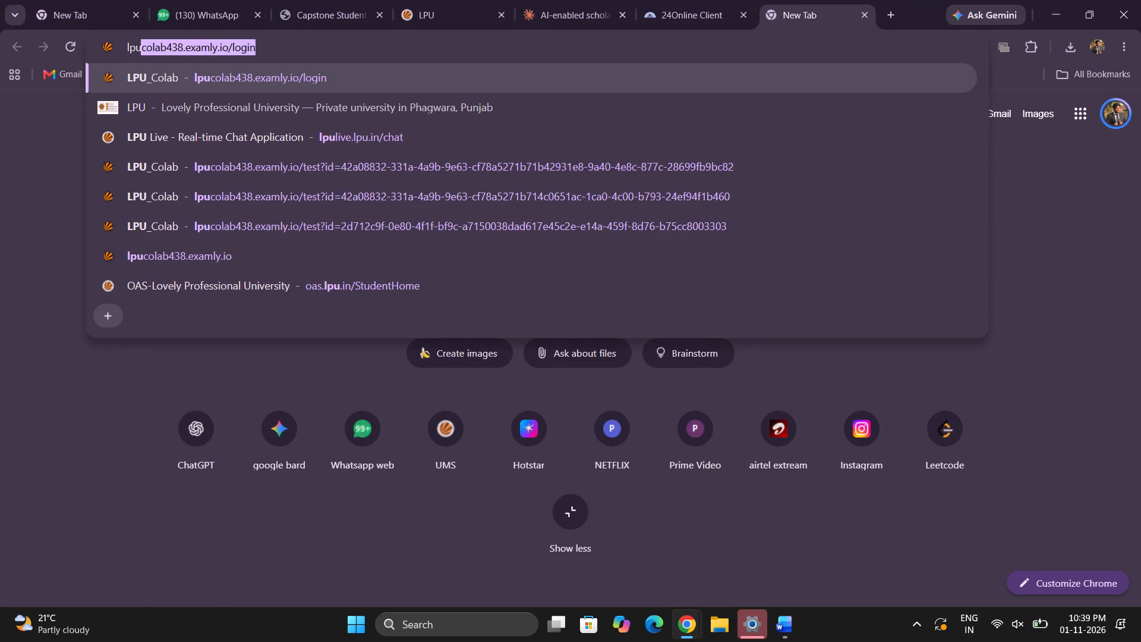
key("space")
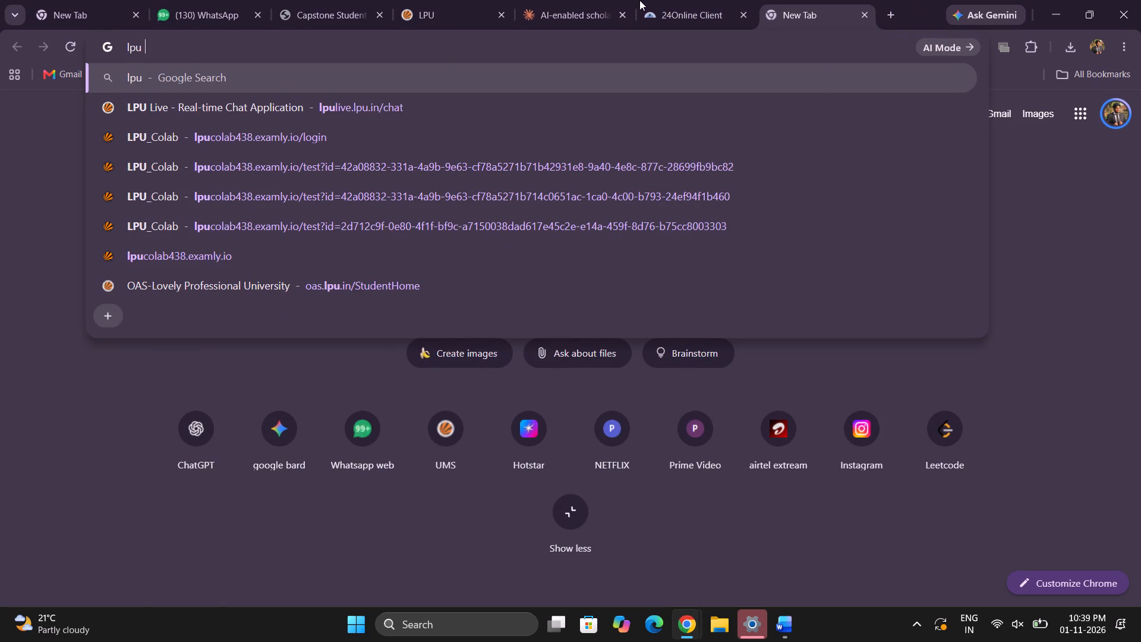
type("logo\\")
key("Return")
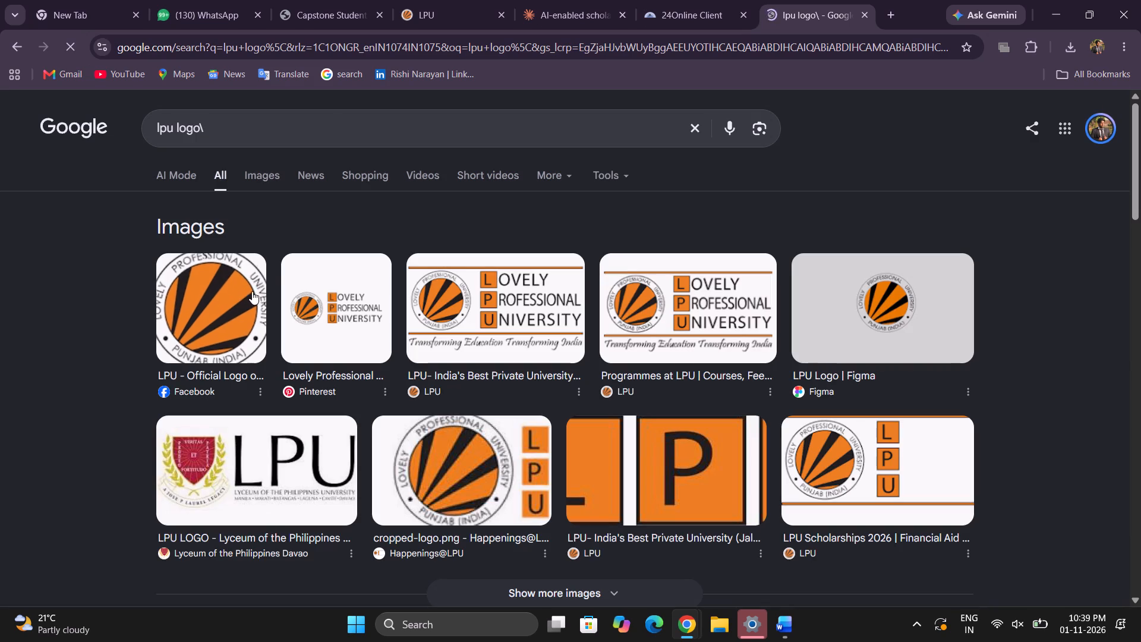
left_click(230, 288)
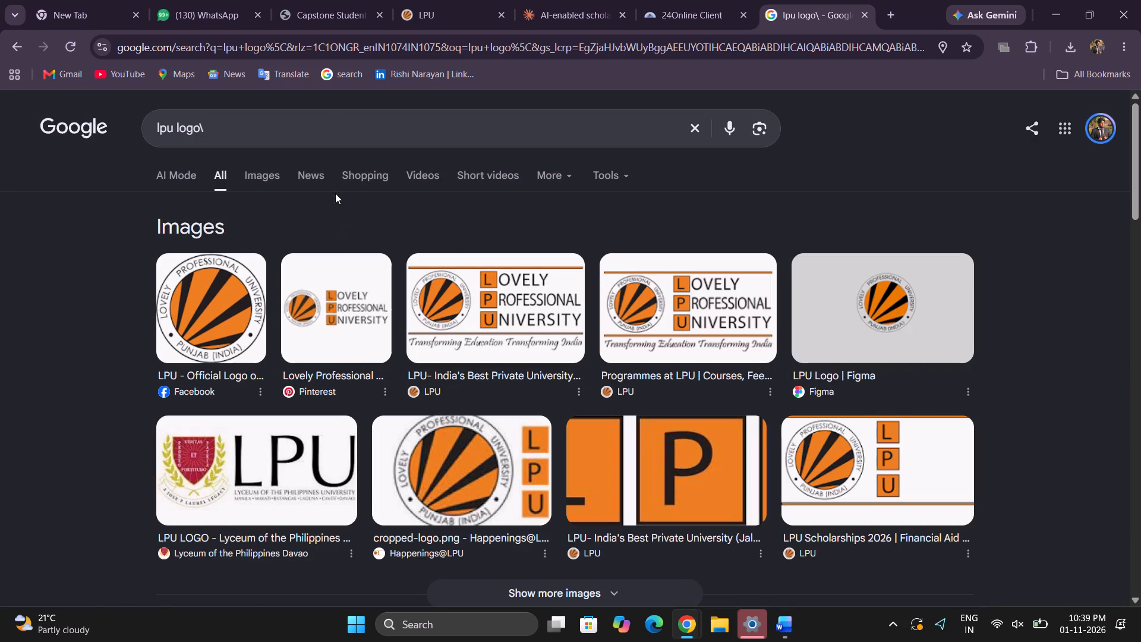
left_click(263, 175)
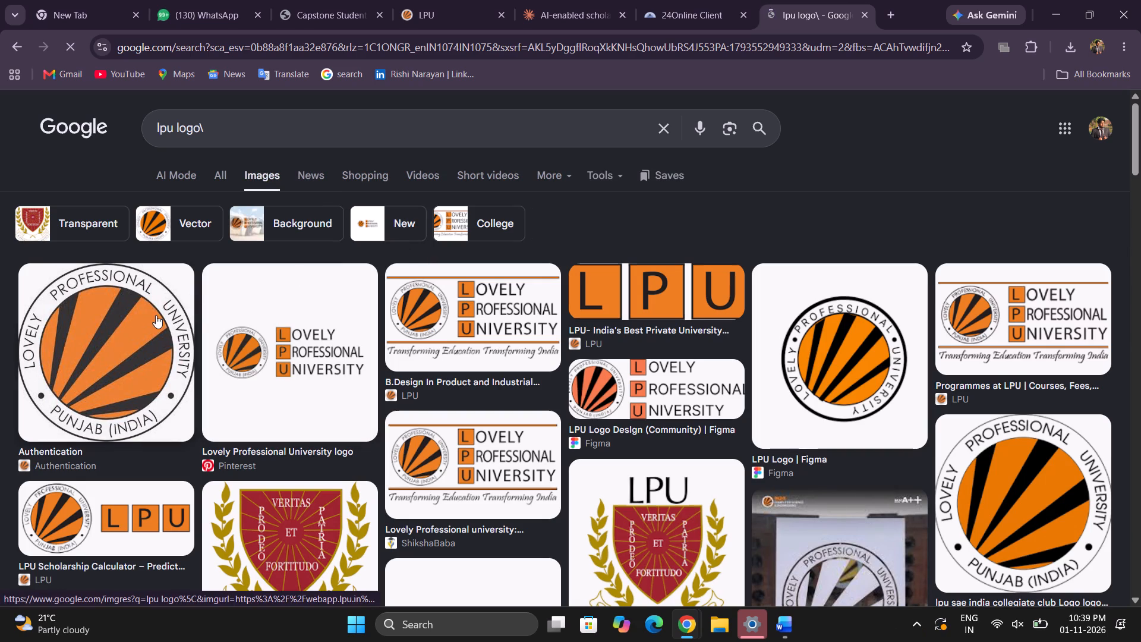
right_click(828, 354)
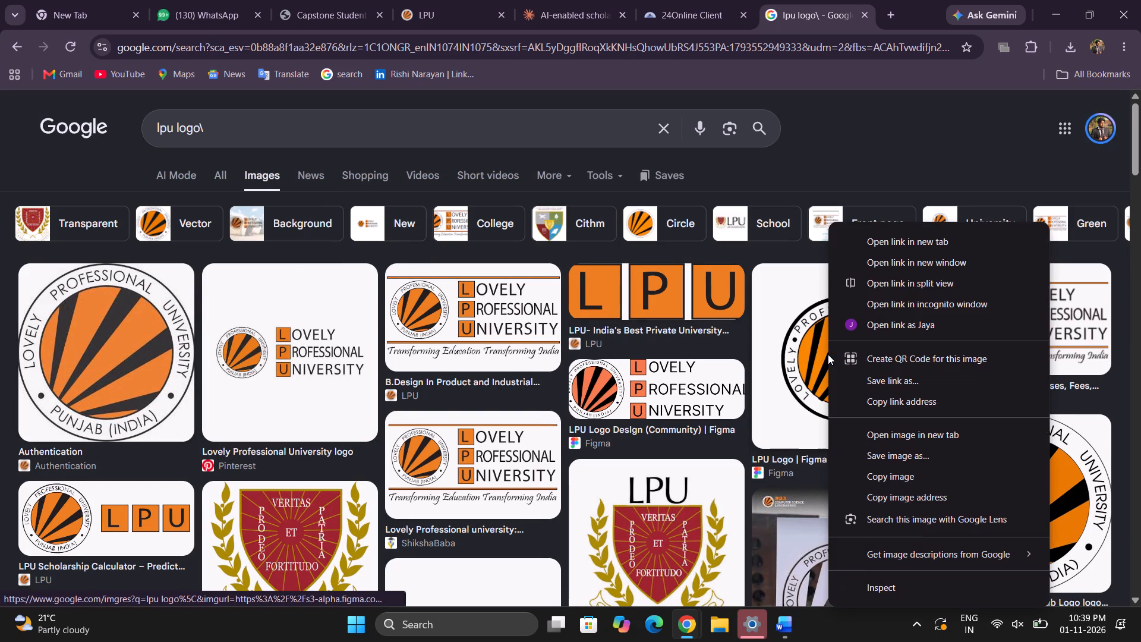
left_click(900, 474)
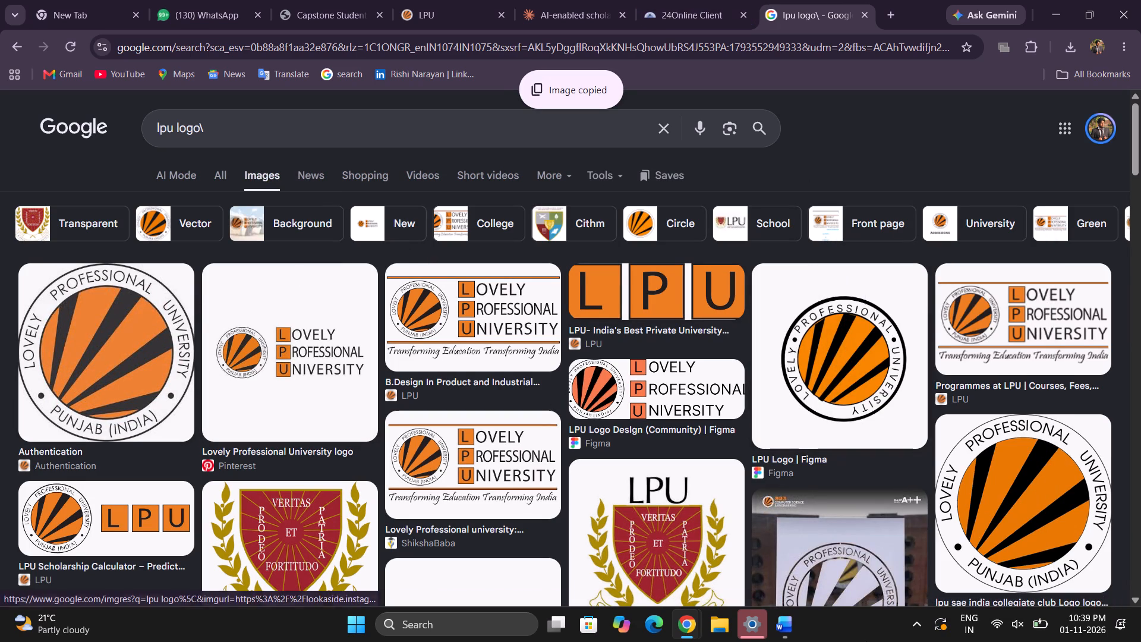
Switch back to Word, paste the logo in the blank space below "Software Requirements Specification" and give it tight text wrapping.
left_click(788, 631)
left_click(824, 550)
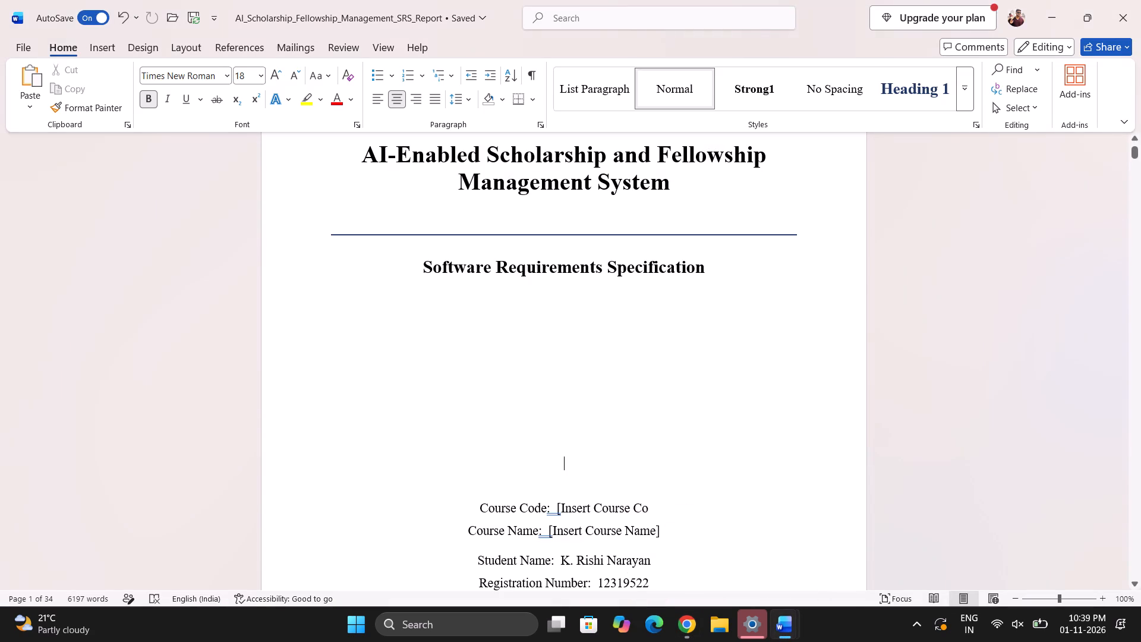
left_click(553, 363)
key("ctrl+v")
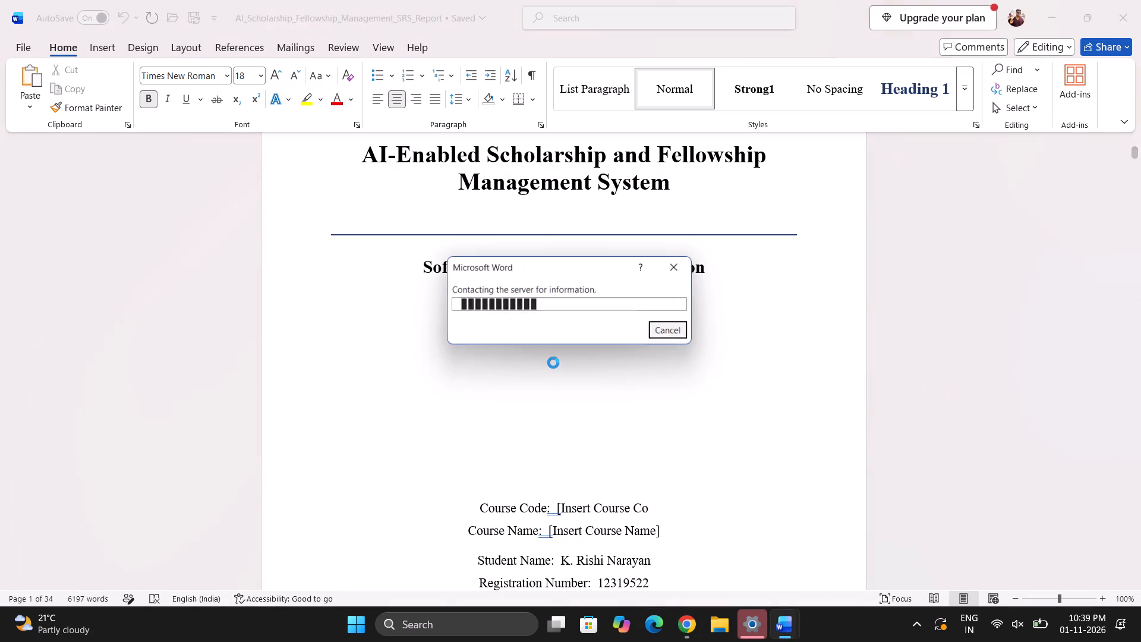
left_click(600, 348)
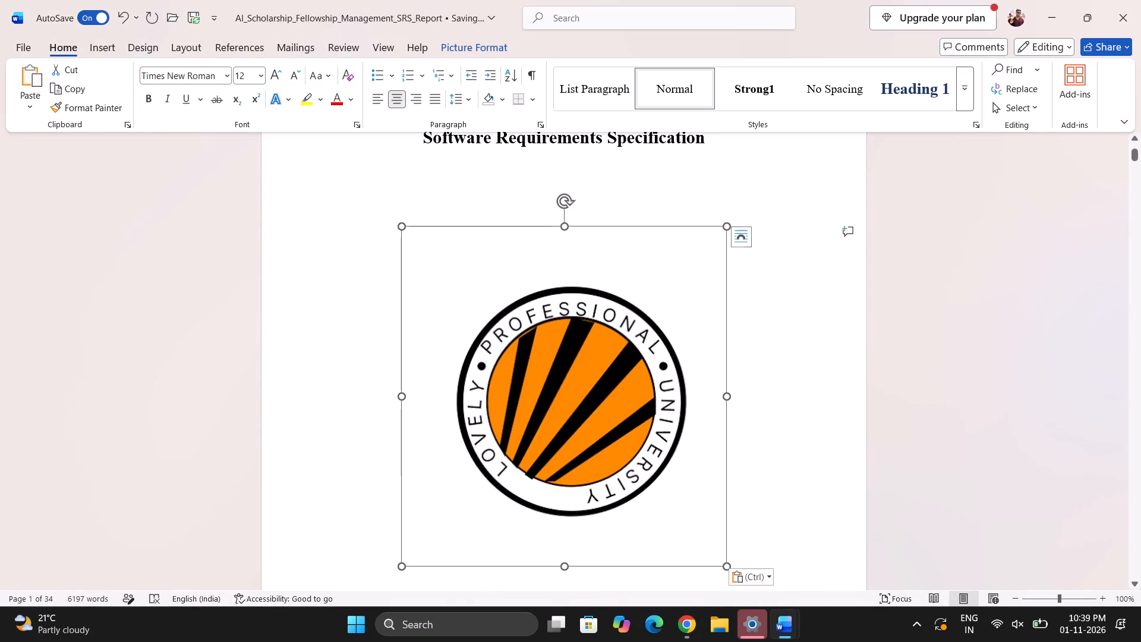
left_click(749, 242)
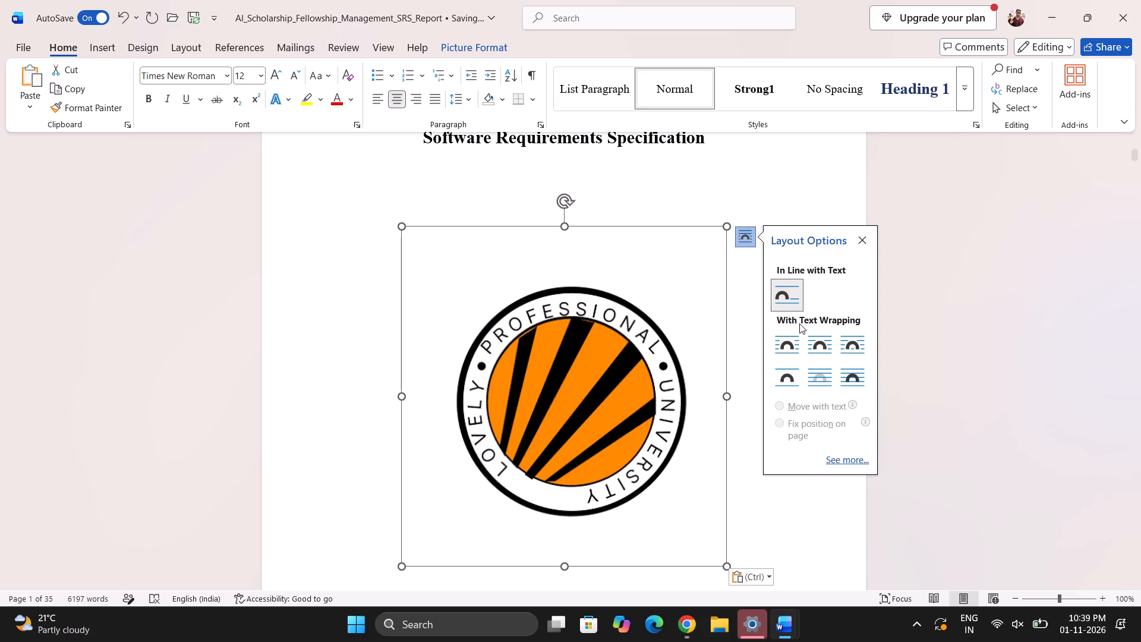
left_click(809, 342)
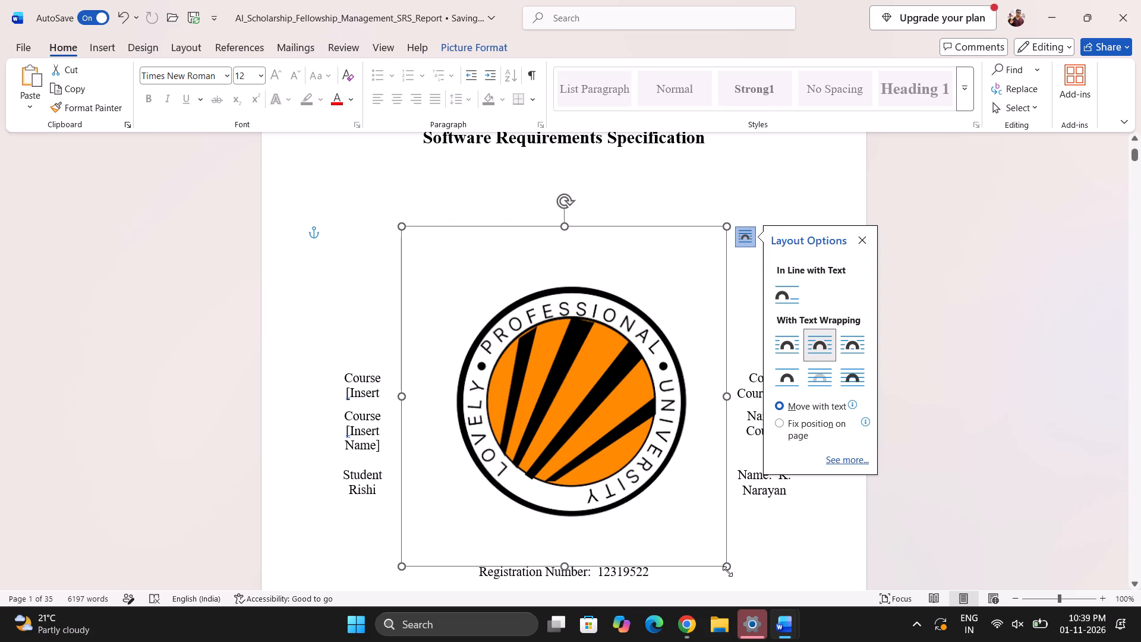
Shrink the logo to fit the blank space and centre it between the "Software Requirements Specification" line and the course code.
left_click_drag(727, 567, 599, 382)
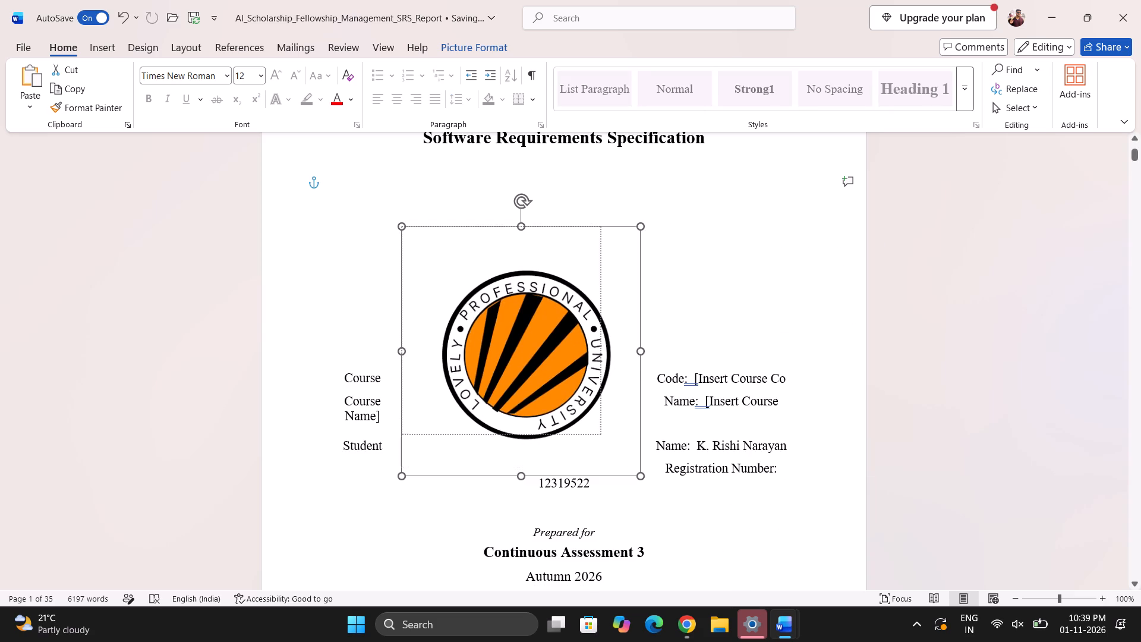
left_click_drag(599, 382, 534, 320)
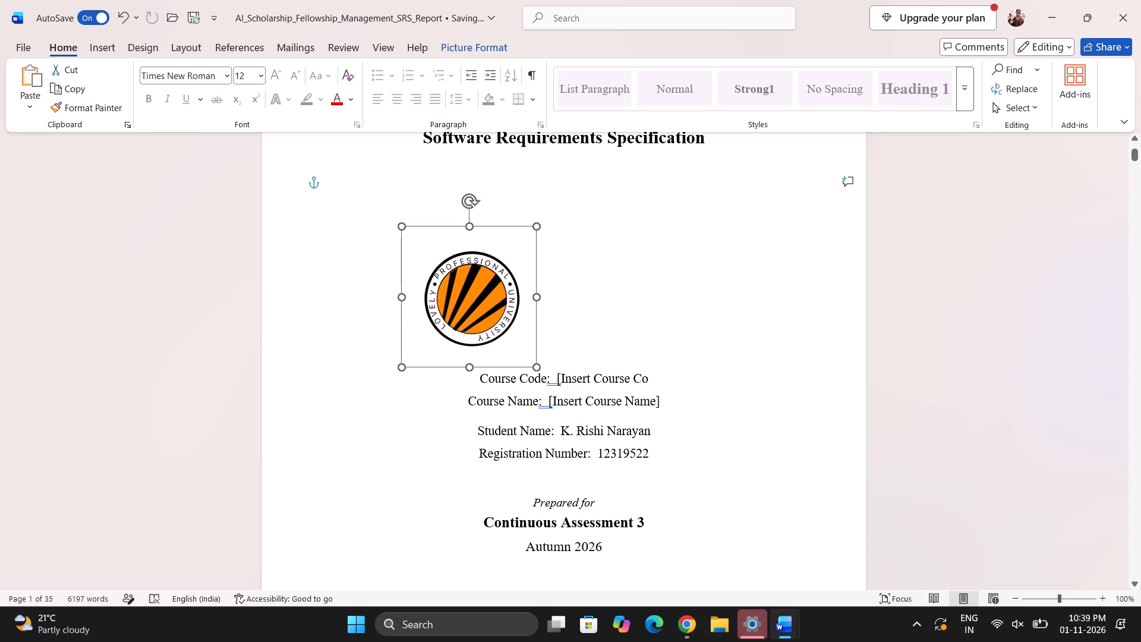
left_click_drag(534, 320, 526, 272)
left_click_drag(476, 286, 561, 238)
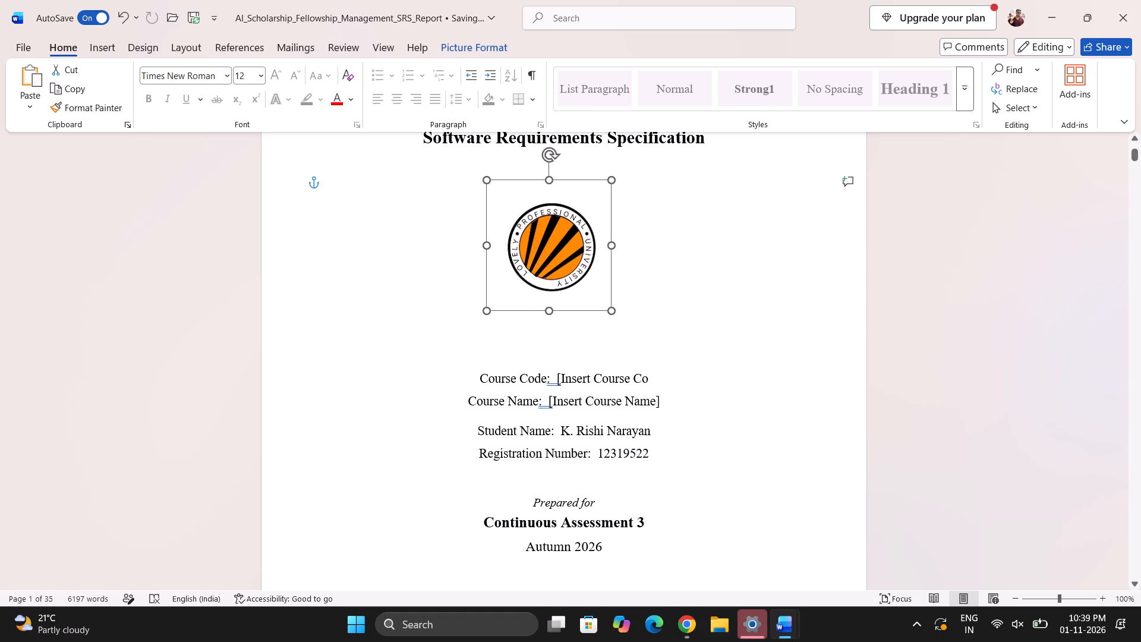
left_click_drag(561, 238, 573, 235)
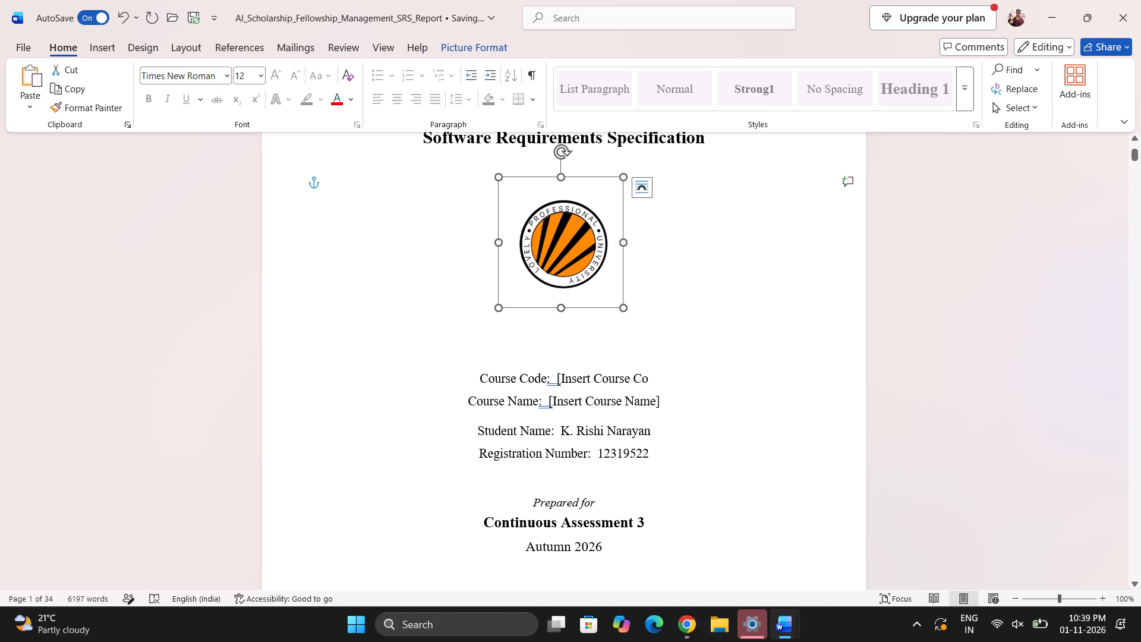
left_click_drag(566, 254, 563, 263)
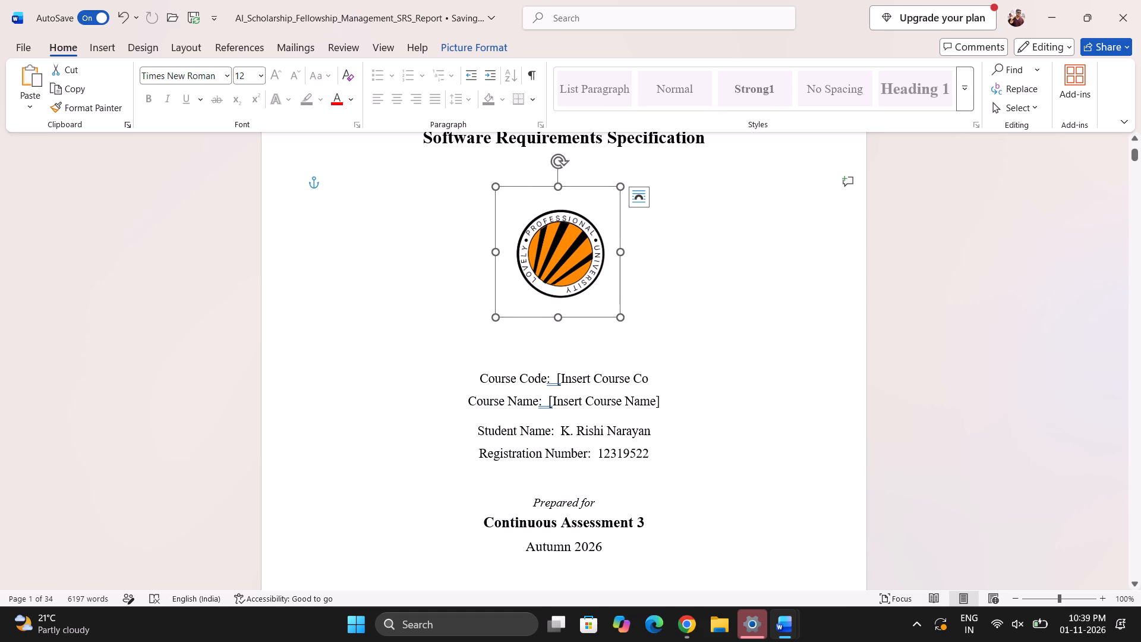
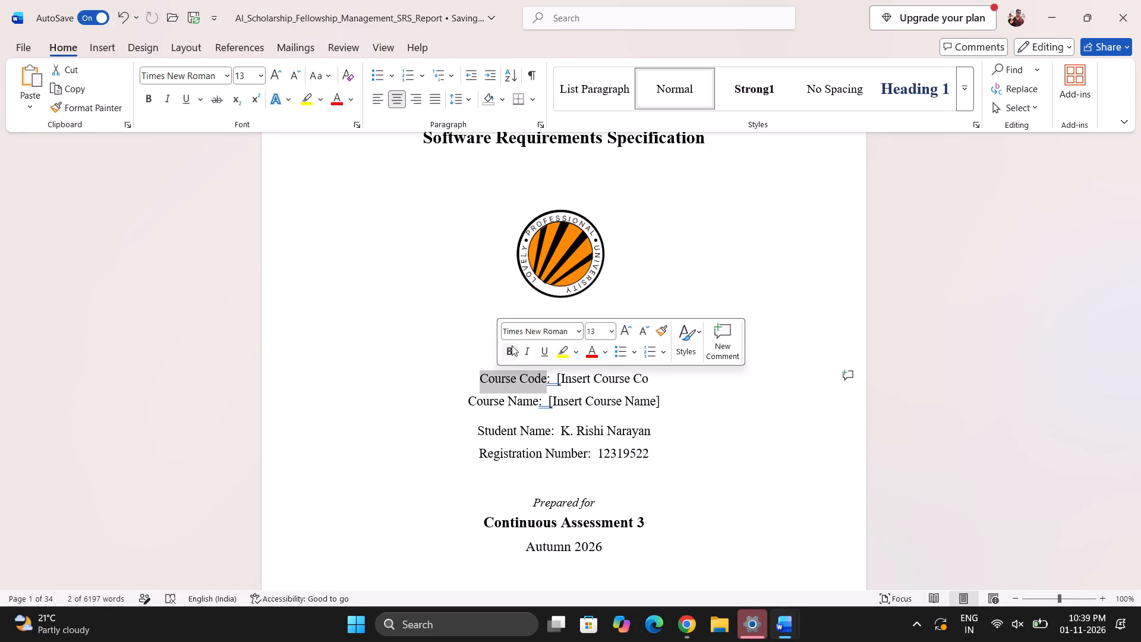
Make the "Course Code" and "Course Name" labels on the cover page bold.
left_click(512, 349)
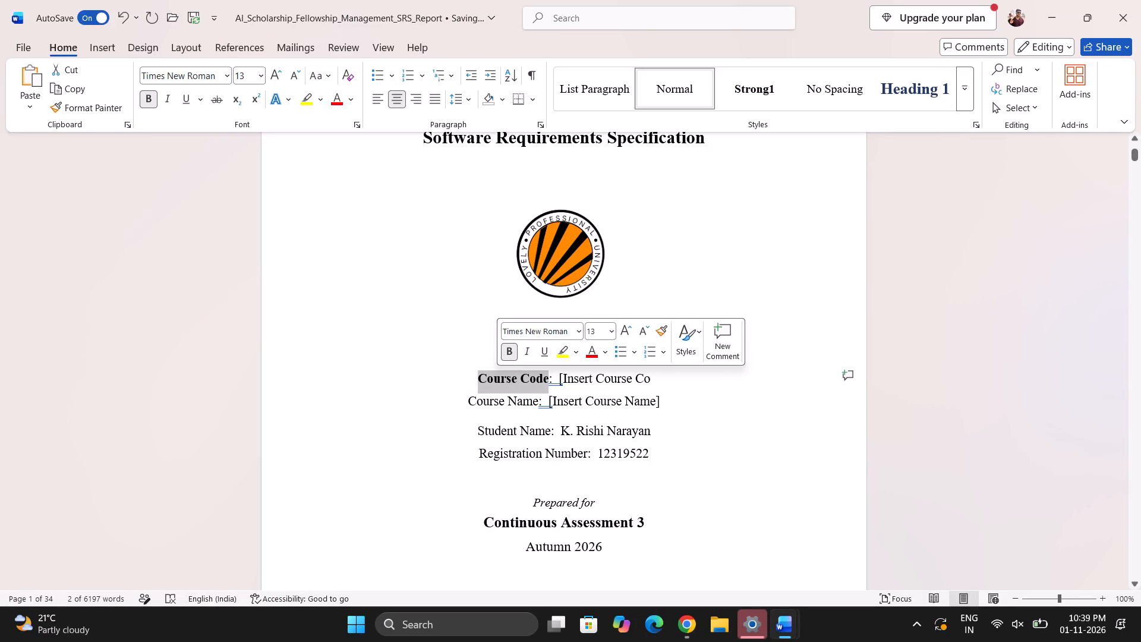
left_click_drag(537, 403, 477, 401)
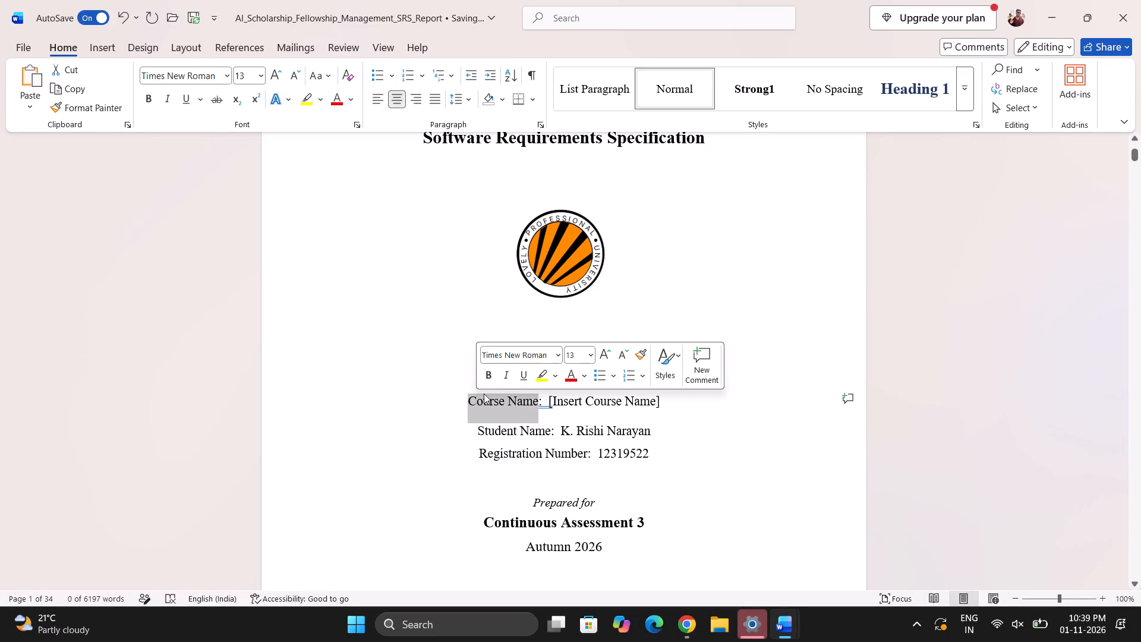
left_click(490, 380)
left_click(657, 401)
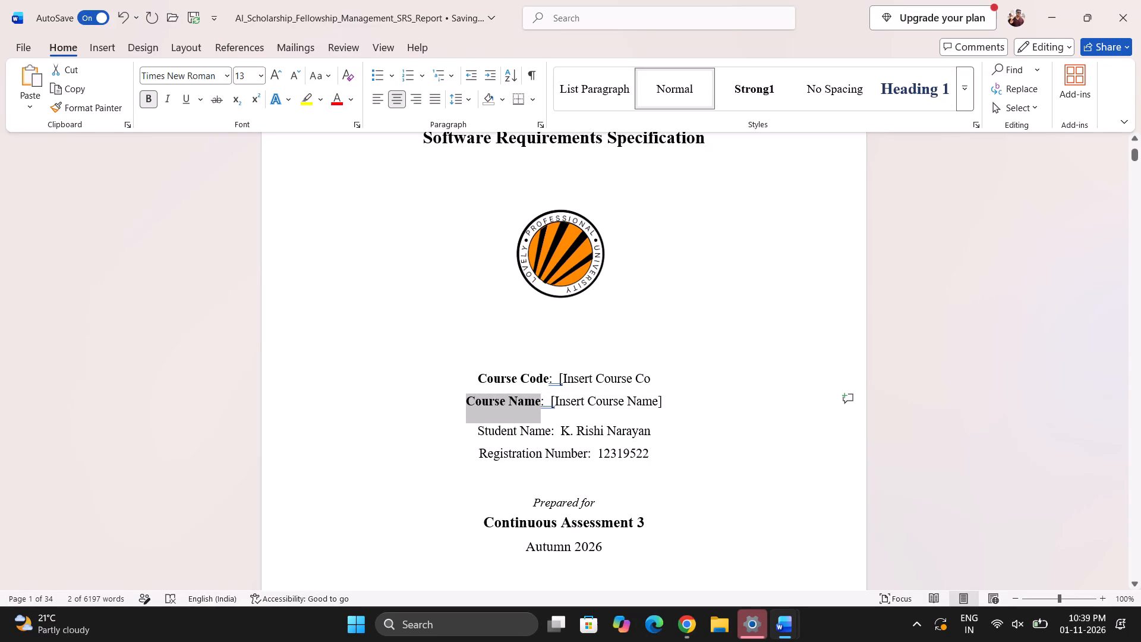
Replace the course code placeholder on the cover page with INT253.
left_click_drag(650, 374, 584, 376)
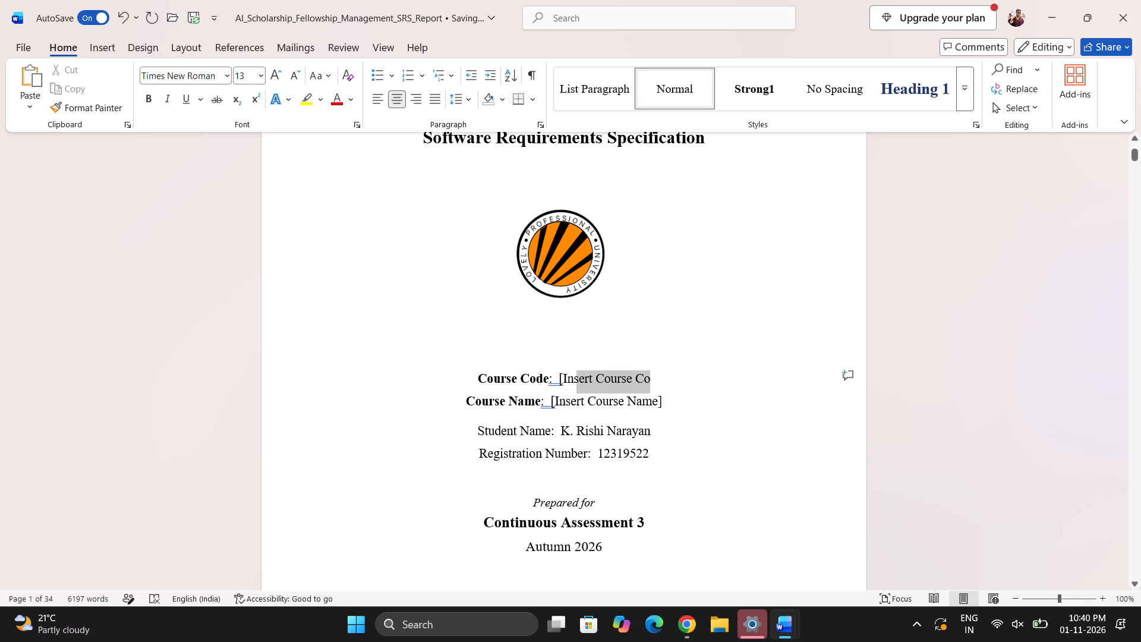
left_click_drag(584, 376, 557, 376)
key("BackSpace")
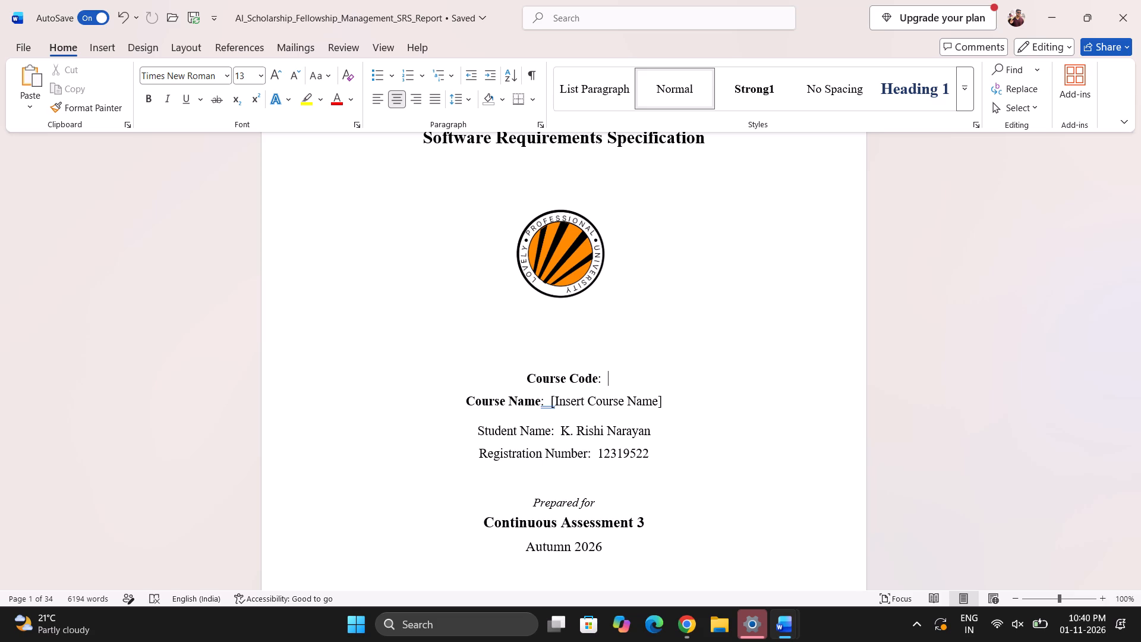
scroll(557, 376, "right", 1)
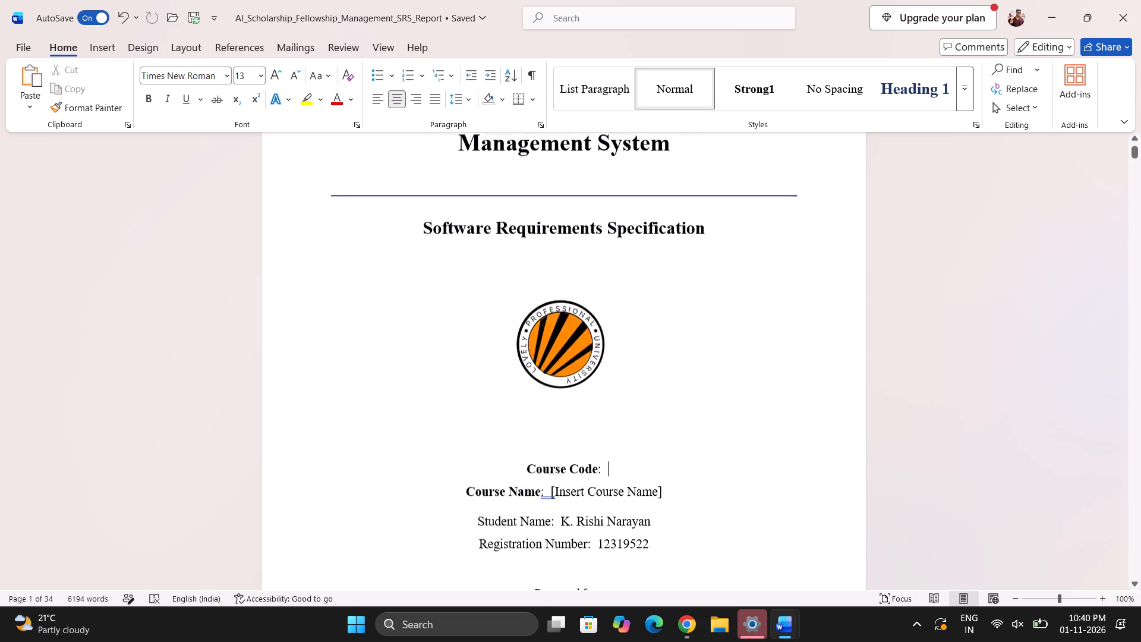
scroll(557, 376, "right", 1)
scroll(557, 376, "down", 1)
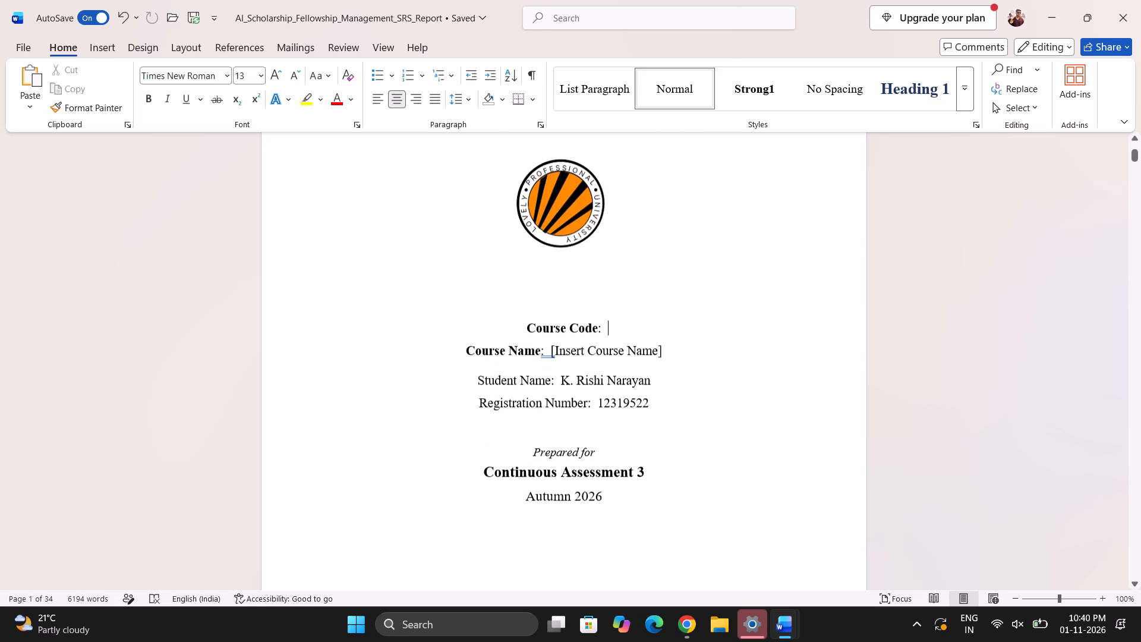
scroll(557, 376, "down", 1)
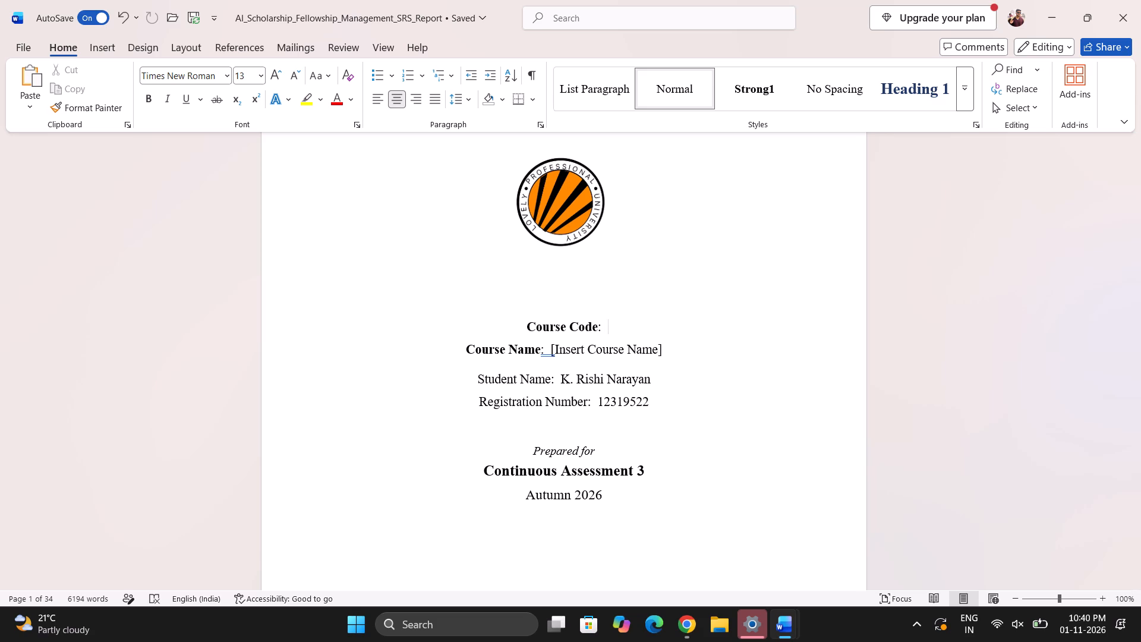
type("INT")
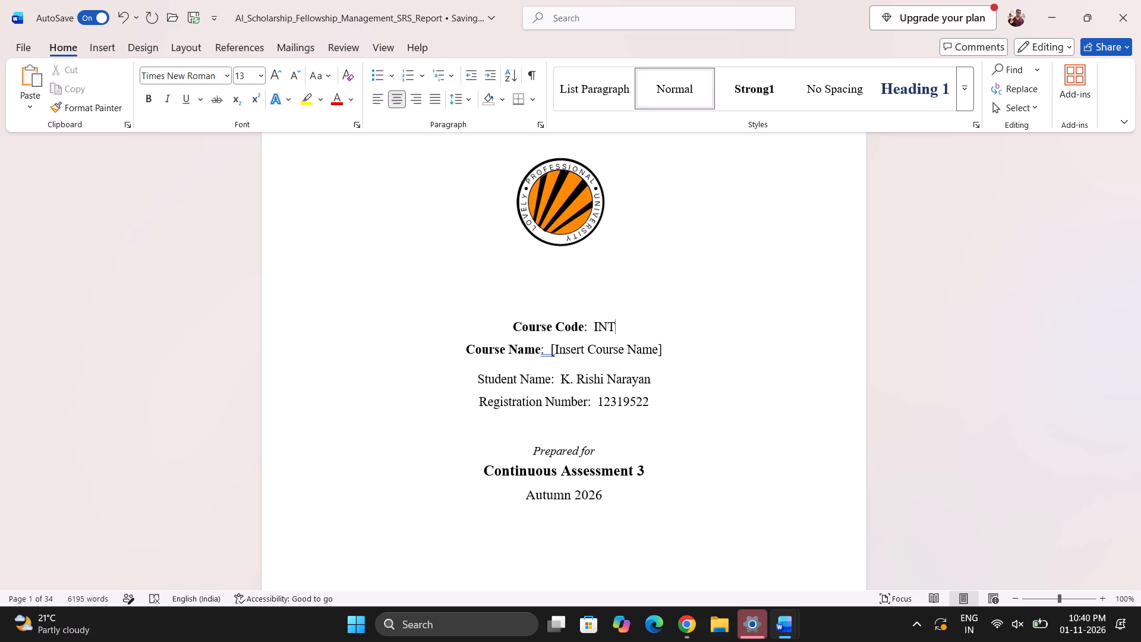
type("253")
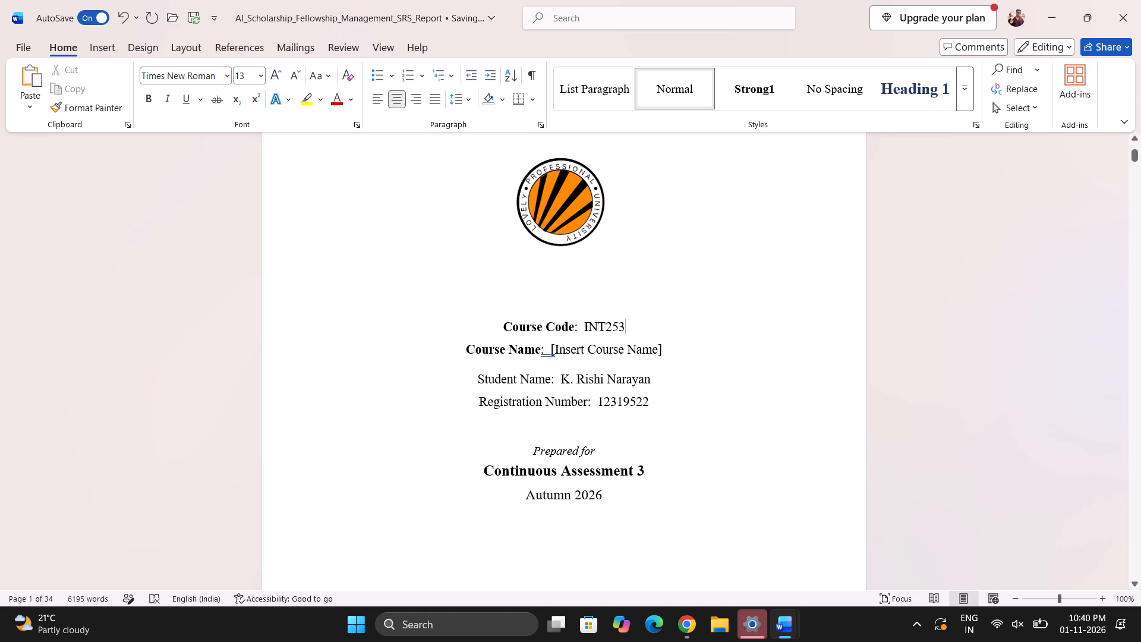
Replace the "[Insert Course Name]" placeholder with PYTHON USING DJANGO.
left_click(672, 347)
left_click_drag(672, 347, 670, 347)
left_click_drag(670, 347, 547, 345)
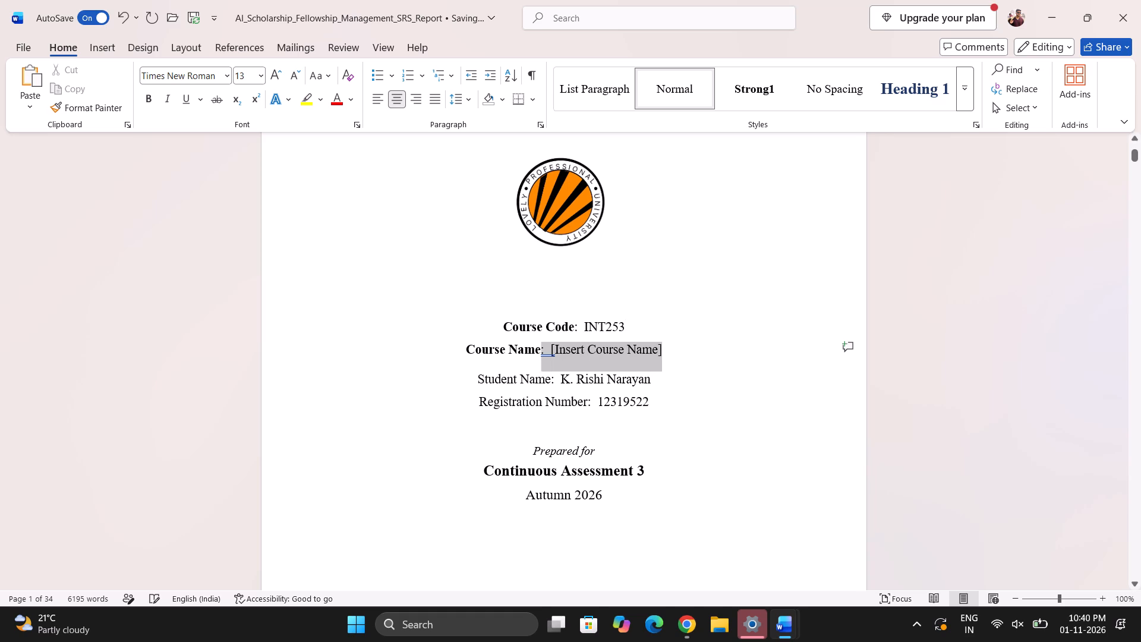
left_click_drag(547, 345, 551, 347)
key("BackSpace")
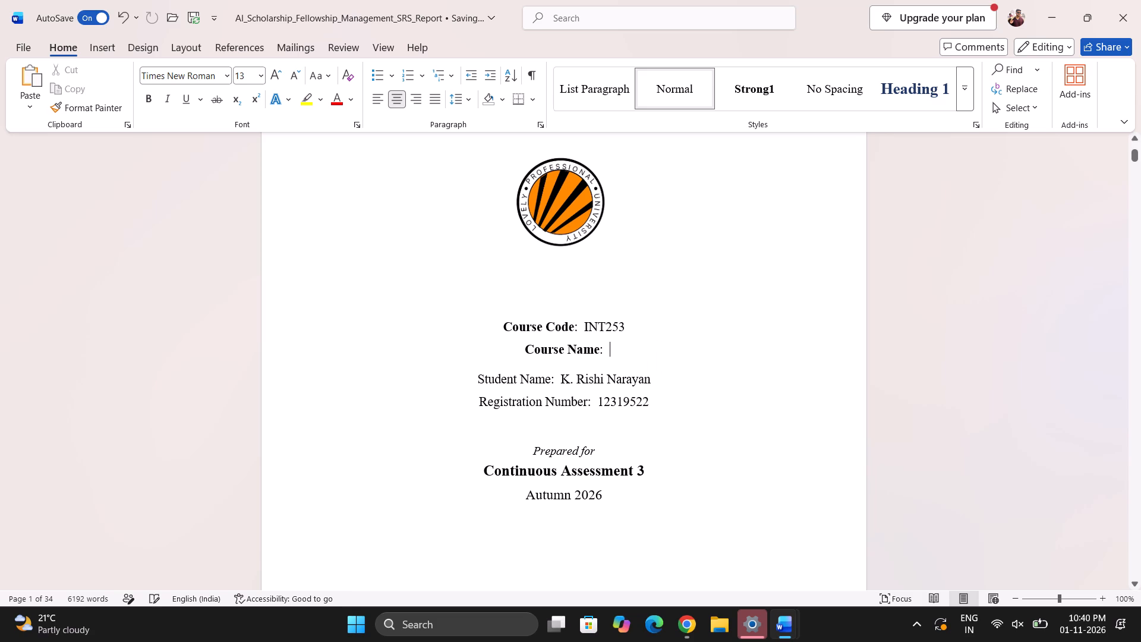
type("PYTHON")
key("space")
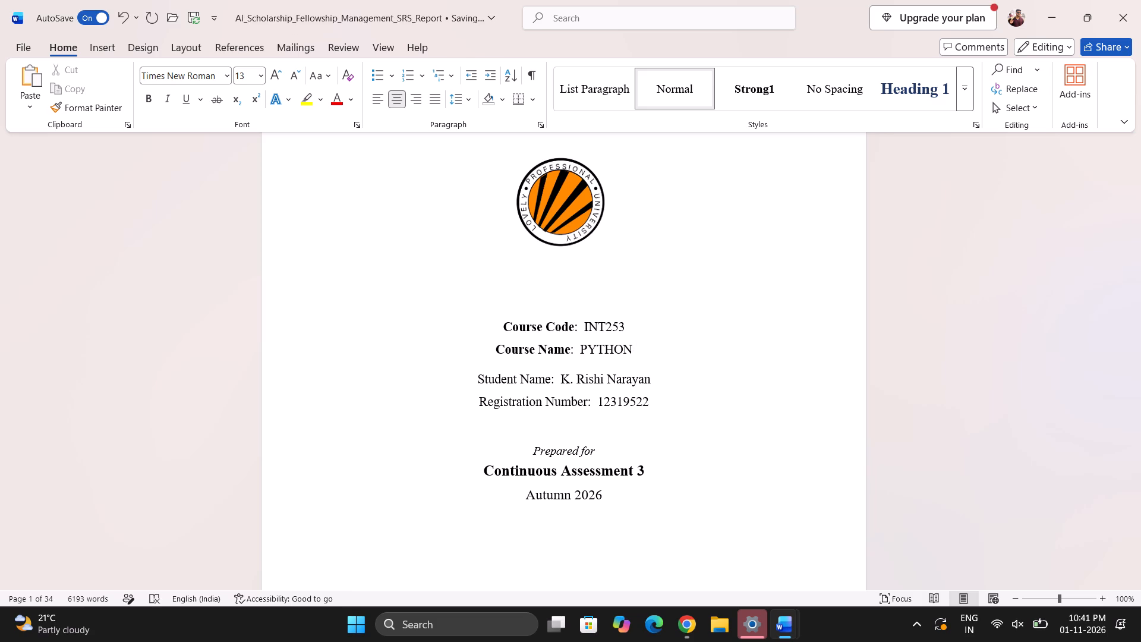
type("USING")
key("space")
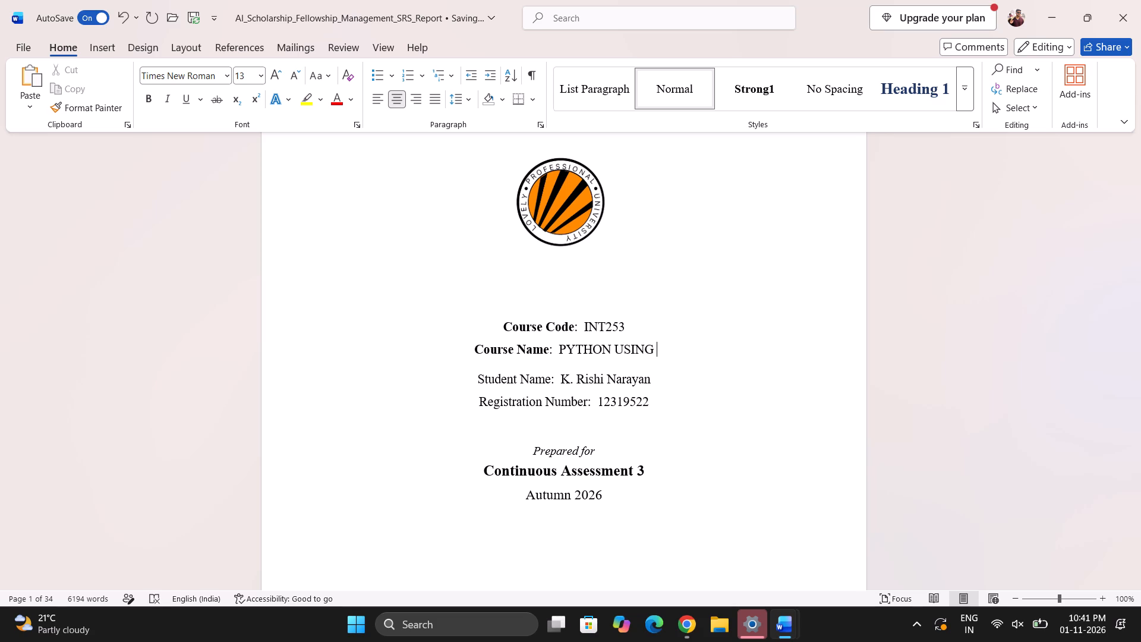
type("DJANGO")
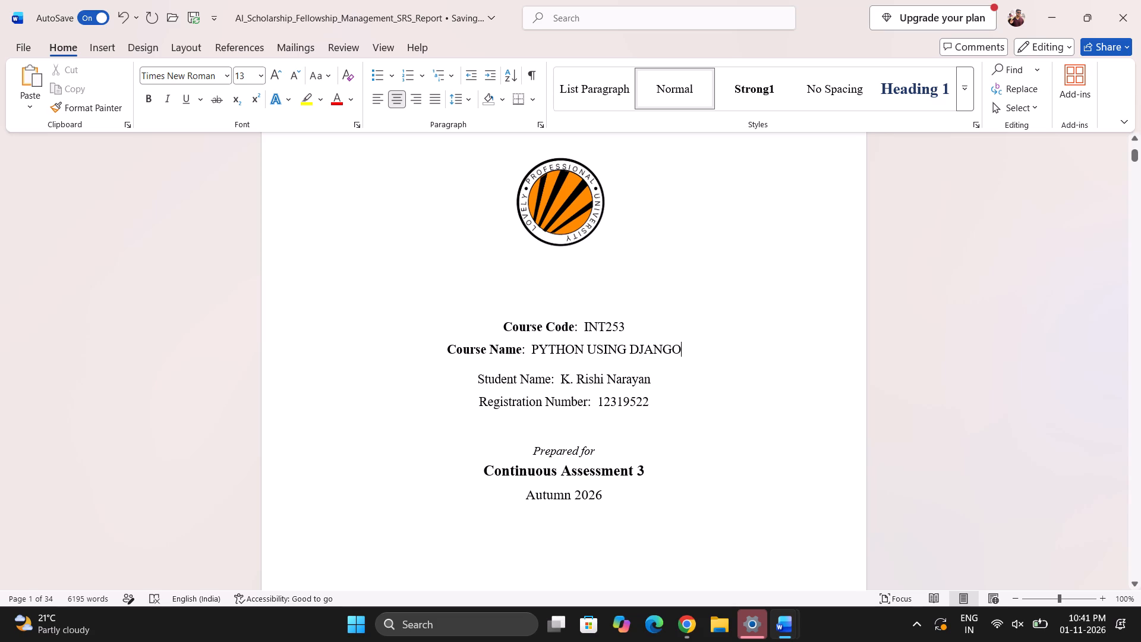
Left-align the Course Code line and indent it until it starts about level with the Course Name line.
left_click(503, 327)
key("BackSpace")
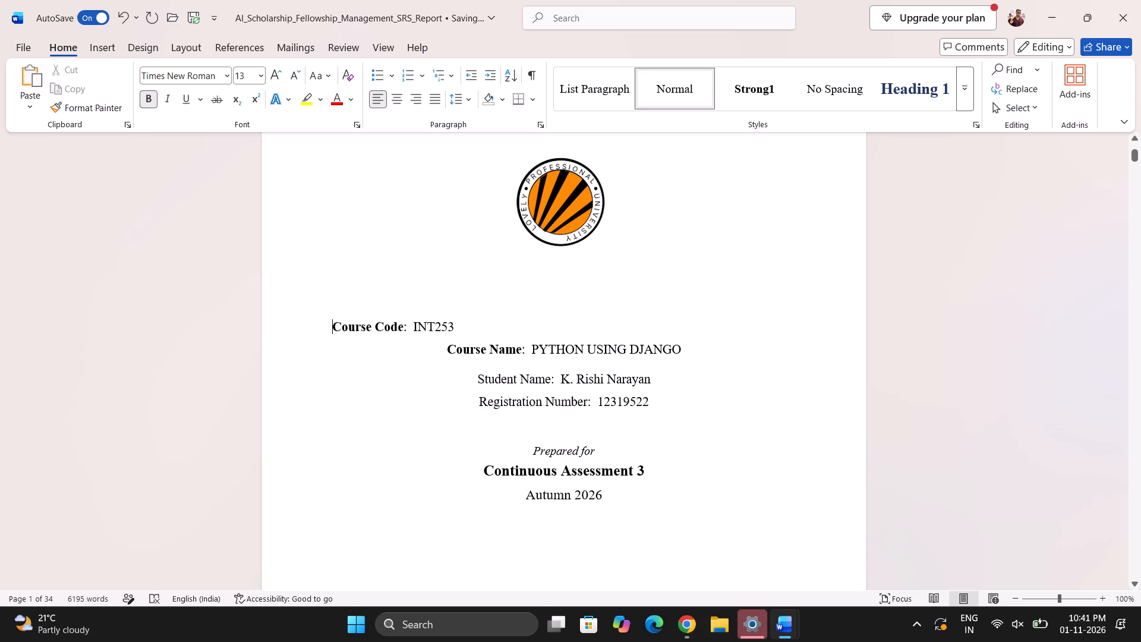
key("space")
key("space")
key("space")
key("Tab")
key("Tab")
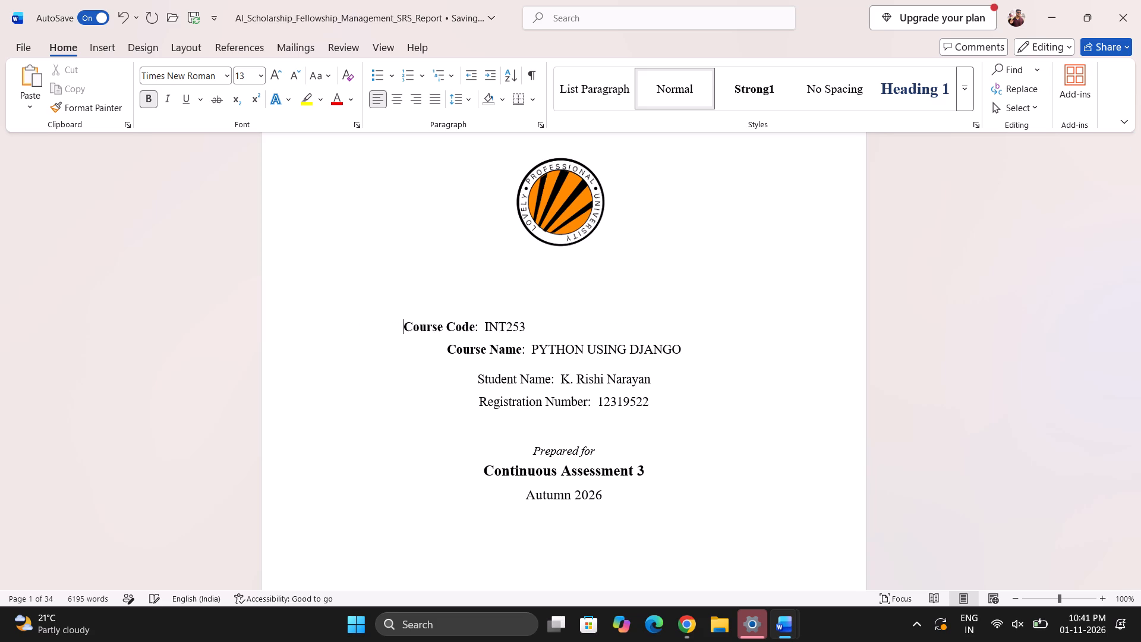
key("Tab")
key("Tab")
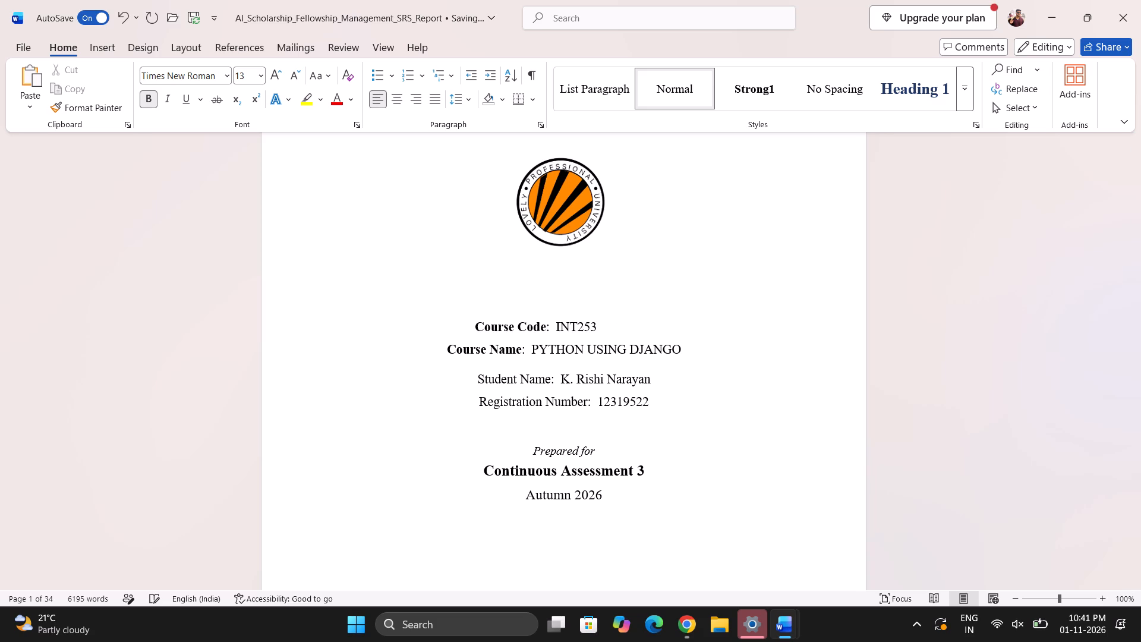
key("BackSpace")
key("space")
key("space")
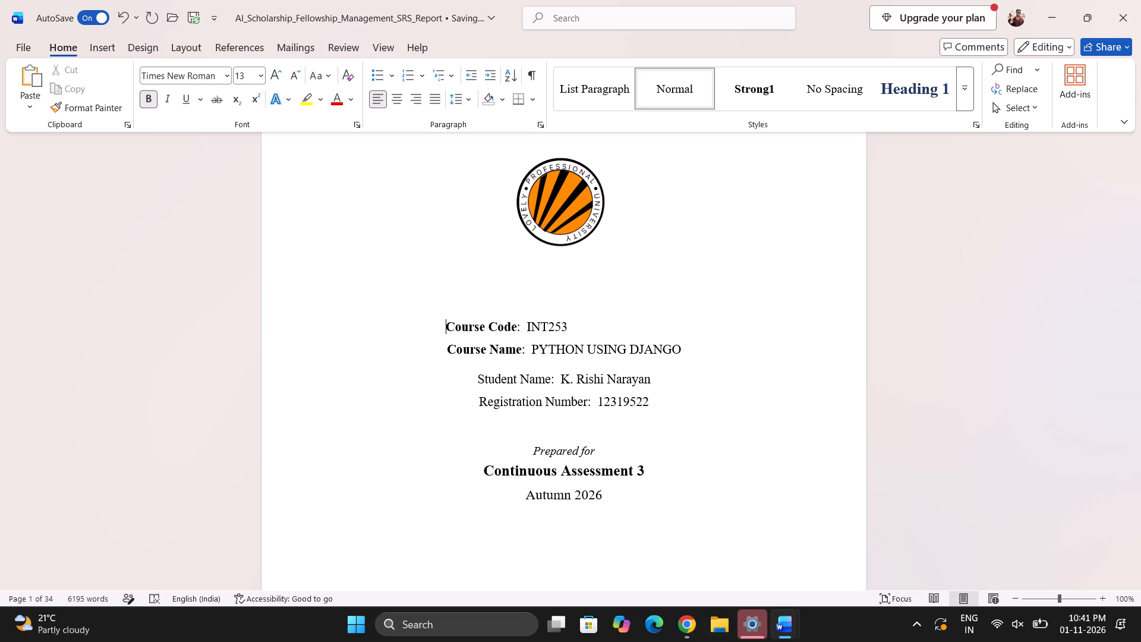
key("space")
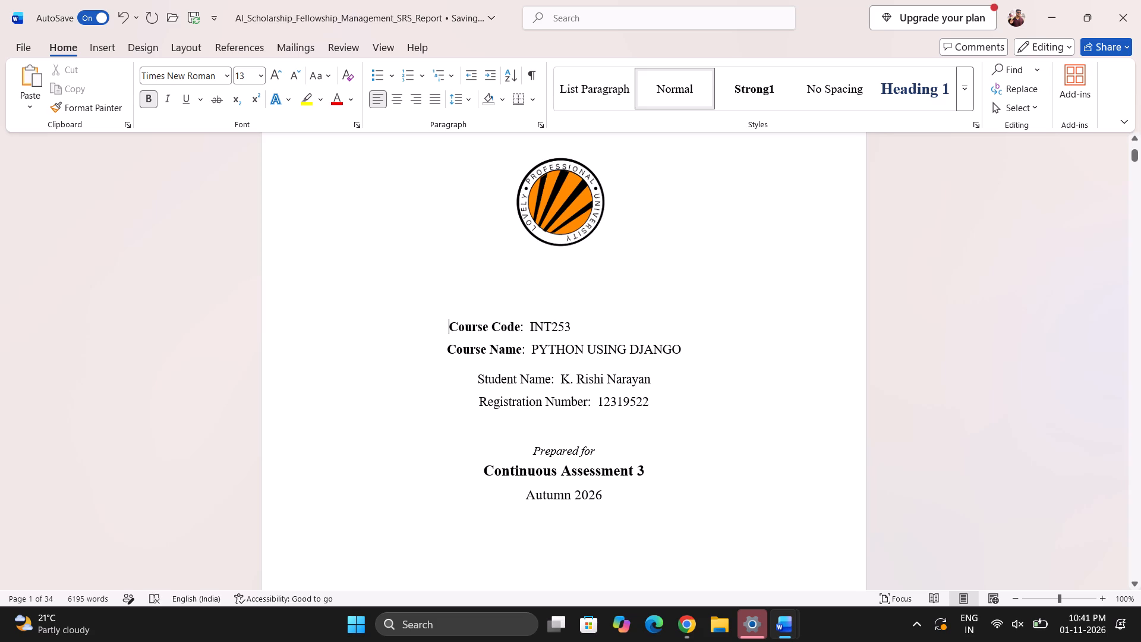
left_click(477, 381)
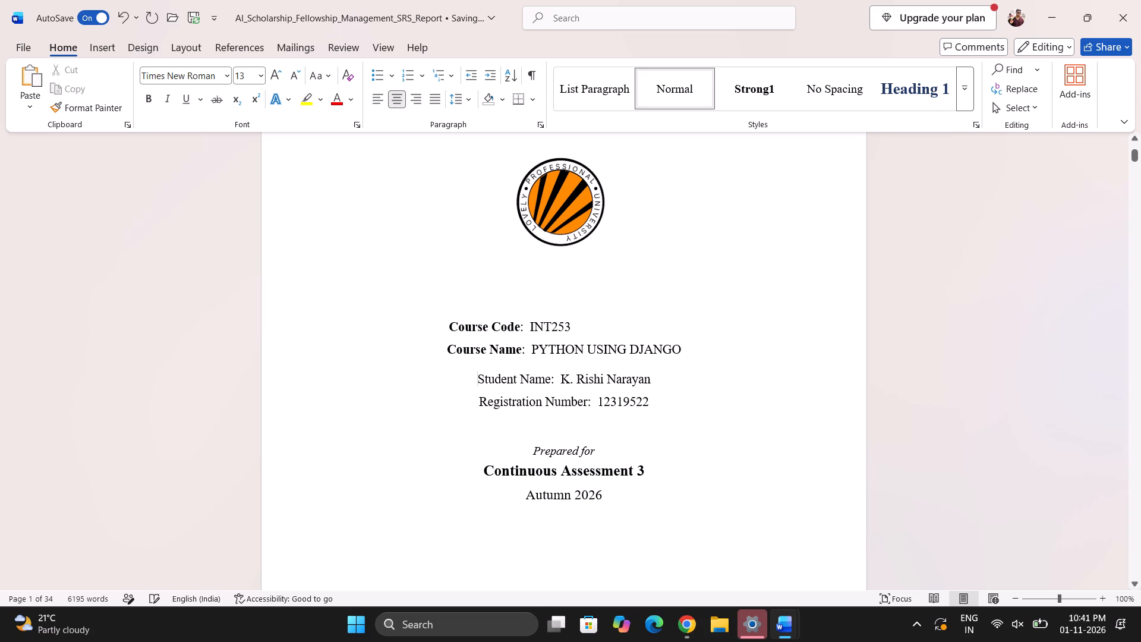
Insert a blank line between the Course Code and Course Name lines.
left_click(573, 331)
key("Return")
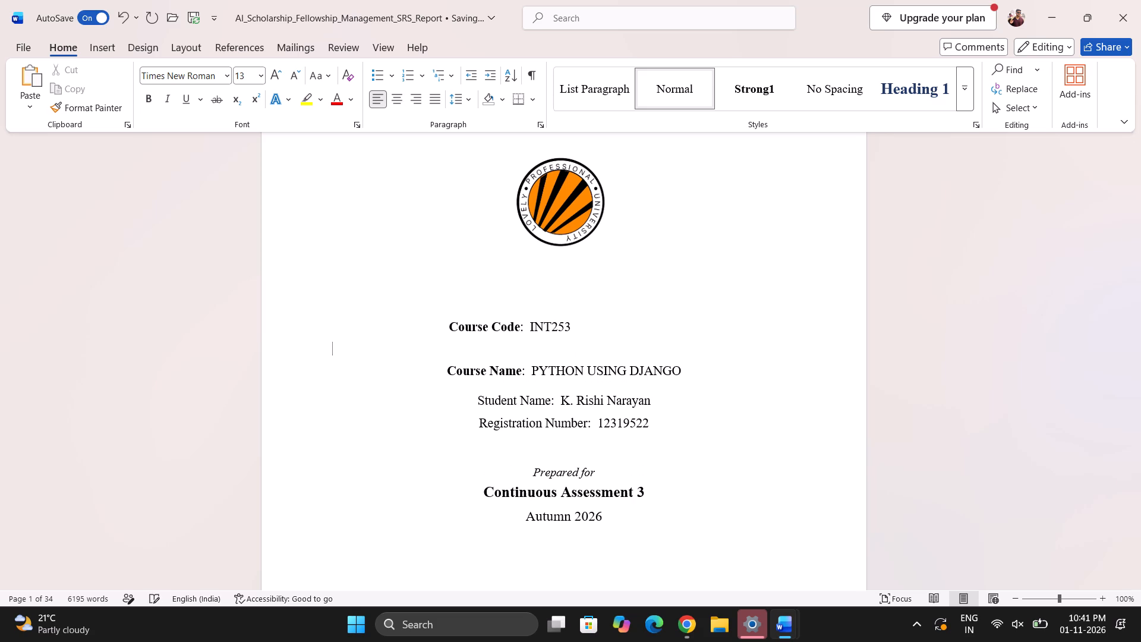
Move the university logo up so it sits just below the "Software Requirements Specification" line.
scroll(569, 252, "up", 1)
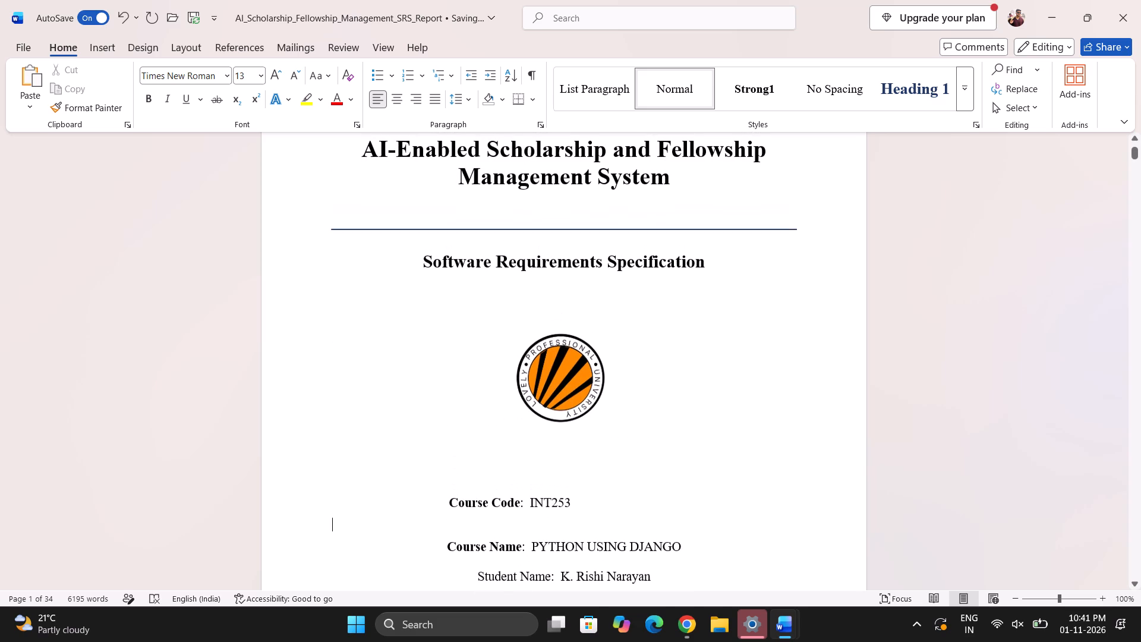
left_click(562, 358)
left_click_drag(562, 358, 561, 351)
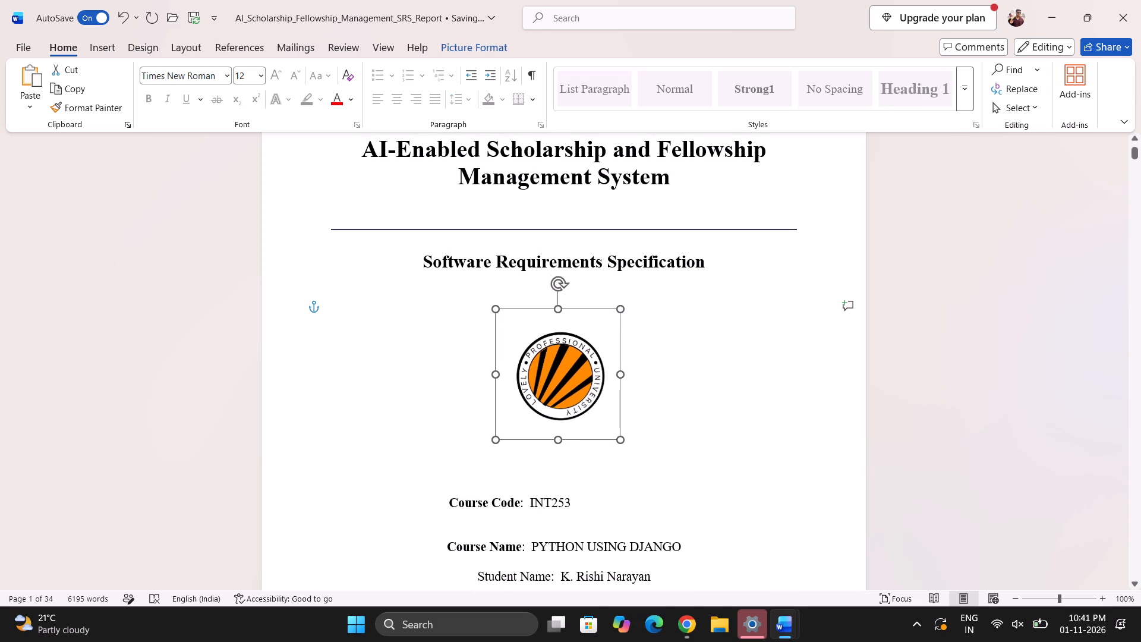
left_click_drag(561, 351, 561, 330)
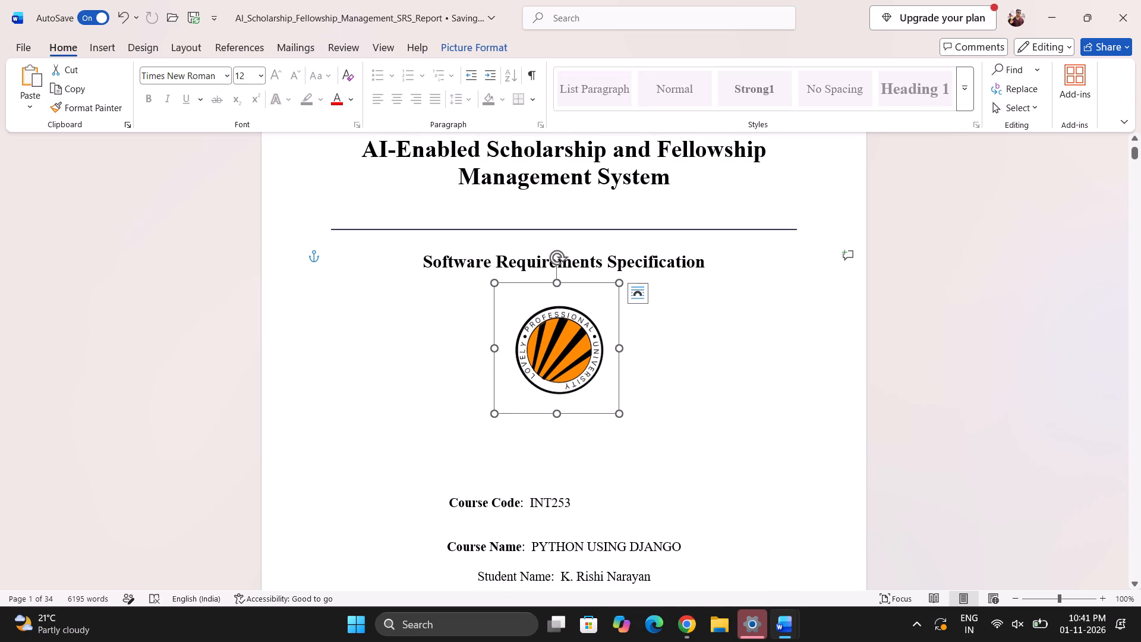
Remove the indent and the surplus blank lines before the Course Code line, bringing it up directly beneath the logo.
left_click(449, 501)
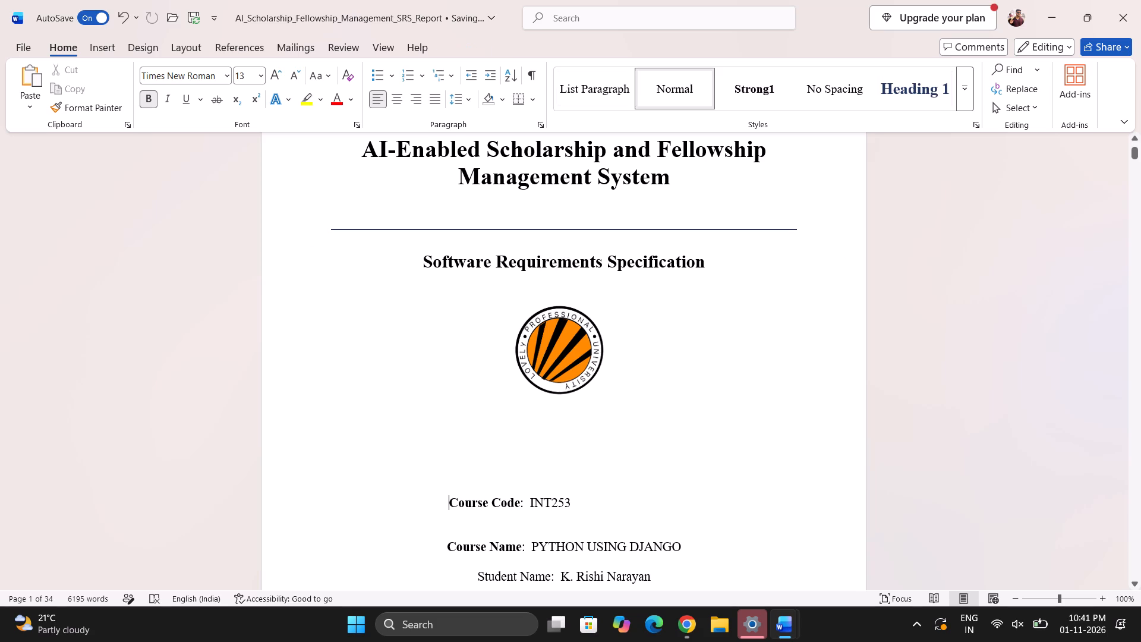
key("BackSpace")
key("BackSpace")
key("BackSpace")
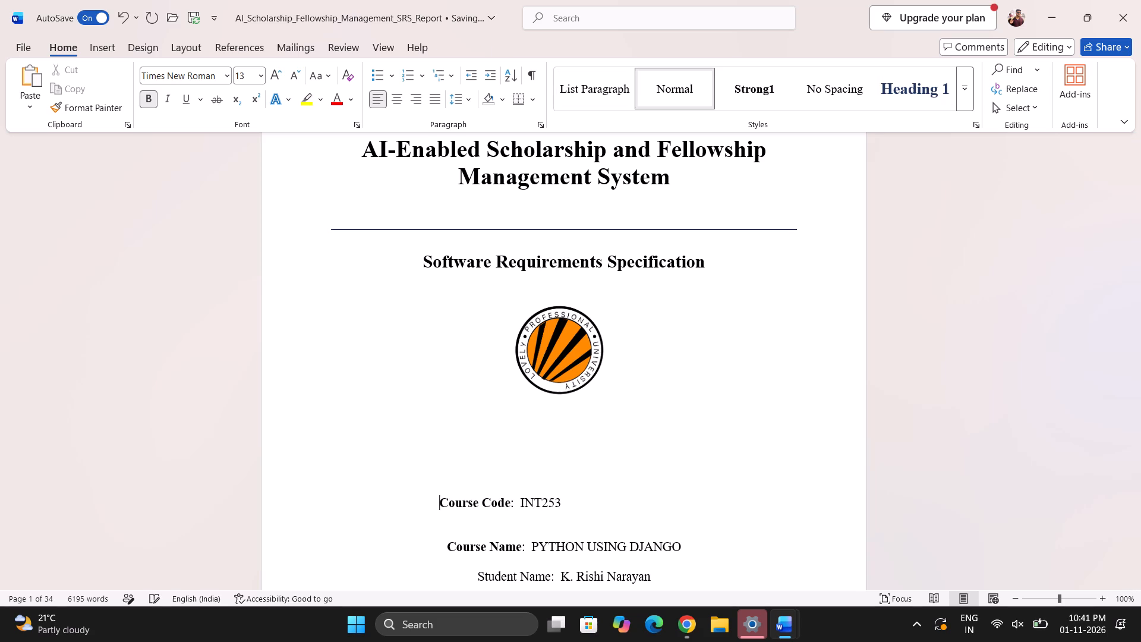
key("BackSpace")
key("BackSpace")
key("BackSpace")
key("BackSpace")
key("BackSpace")
key("BackSpace")
key("BackSpace")
key("BackSpace")
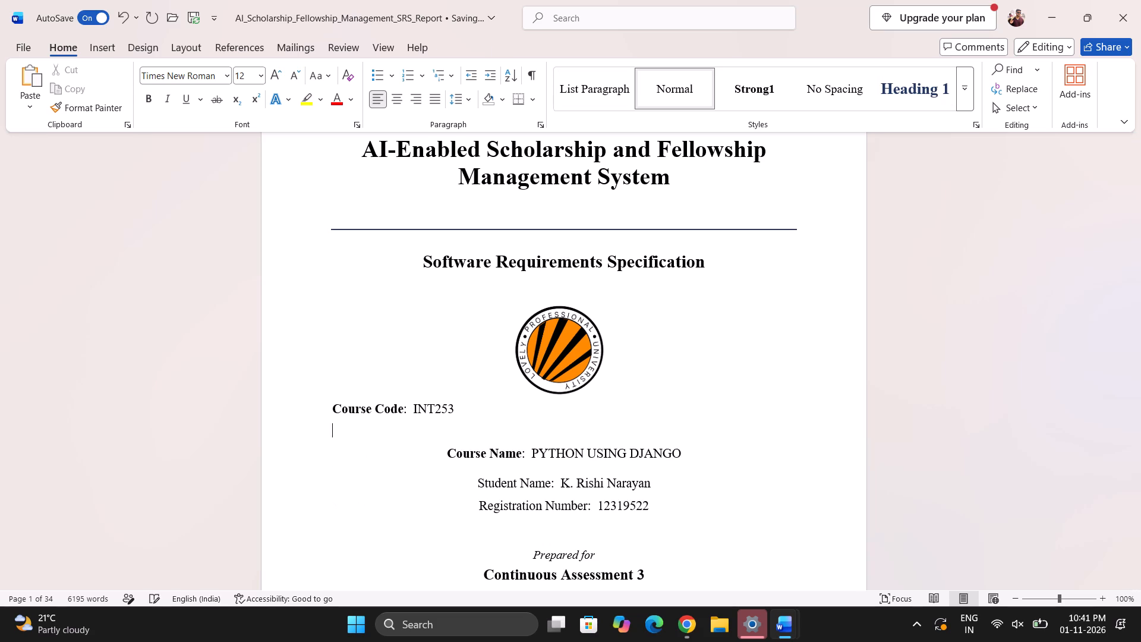
Insert a blank line above the Course Code line and indent it until it sits roughly centred beneath the logo.
key("Tab")
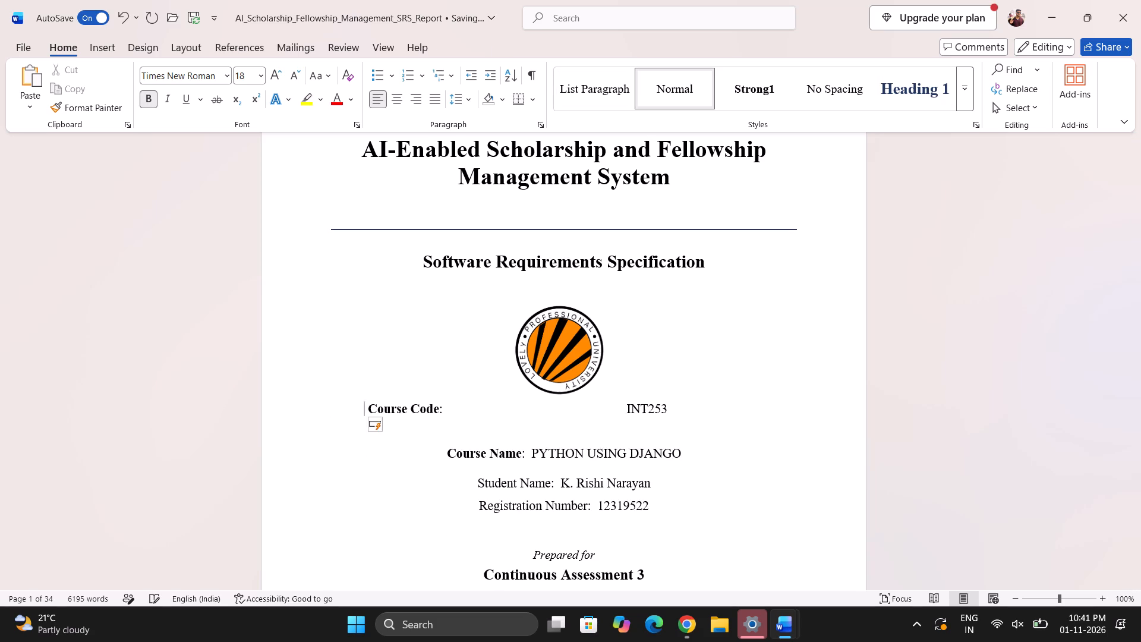
key("Tab")
key("Tab")
key("Tab")
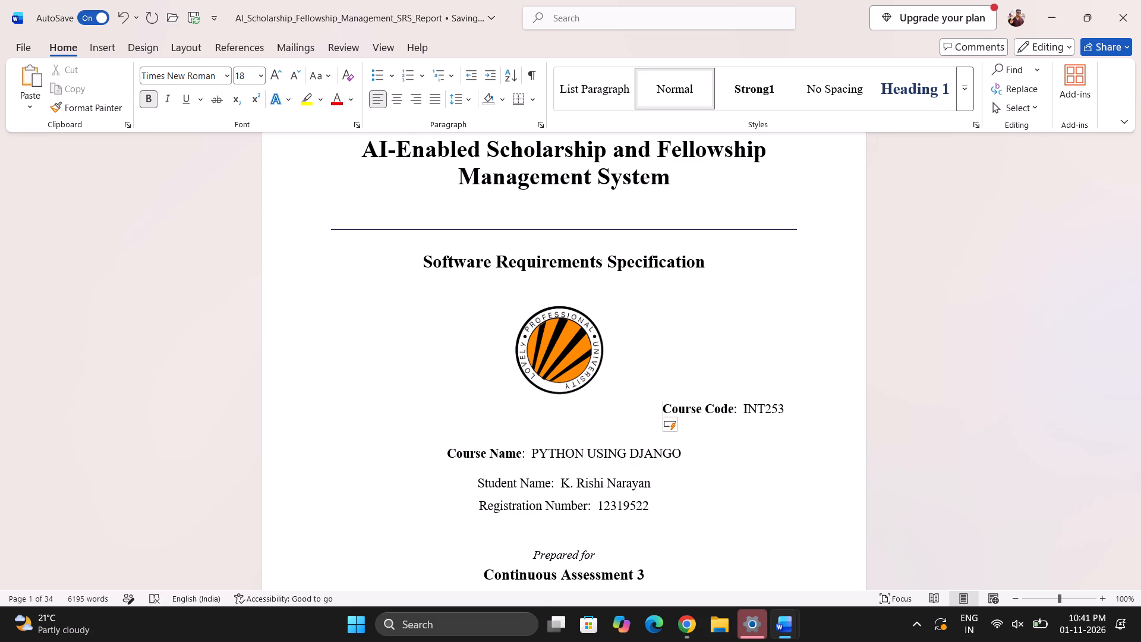
key("BackSpace")
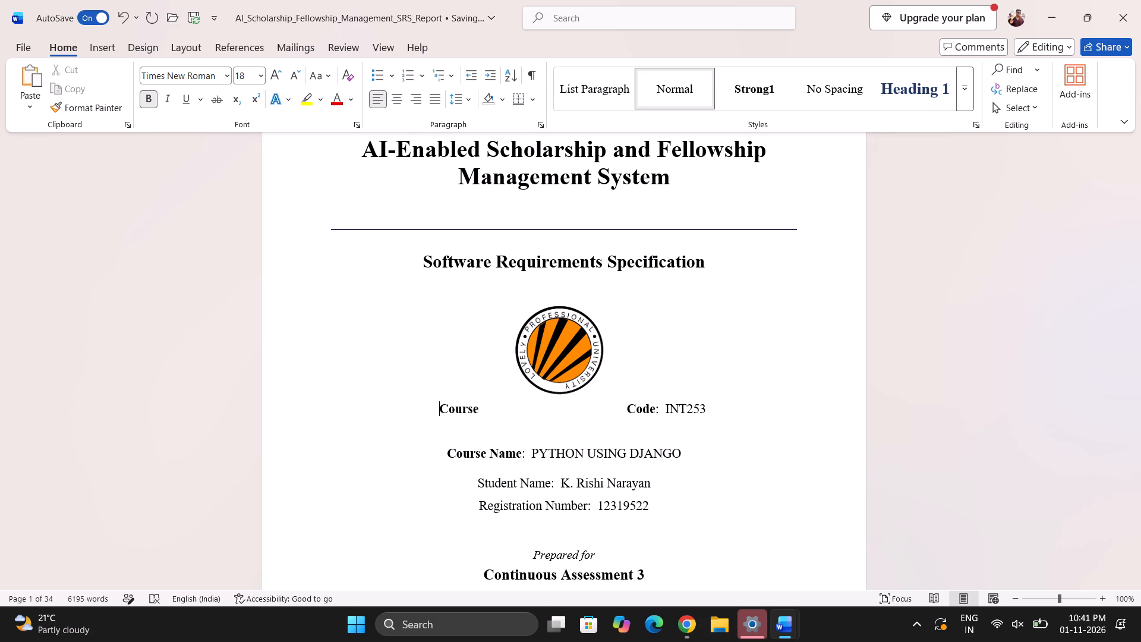
key("Return")
key("Tab")
key("Tab")
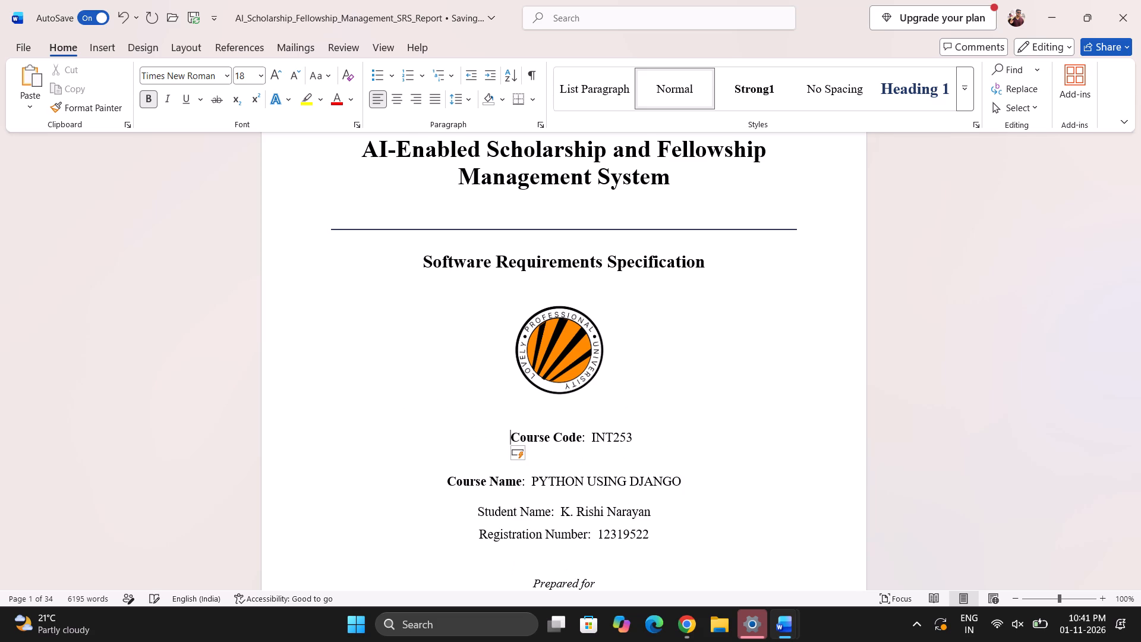
key("BackSpace")
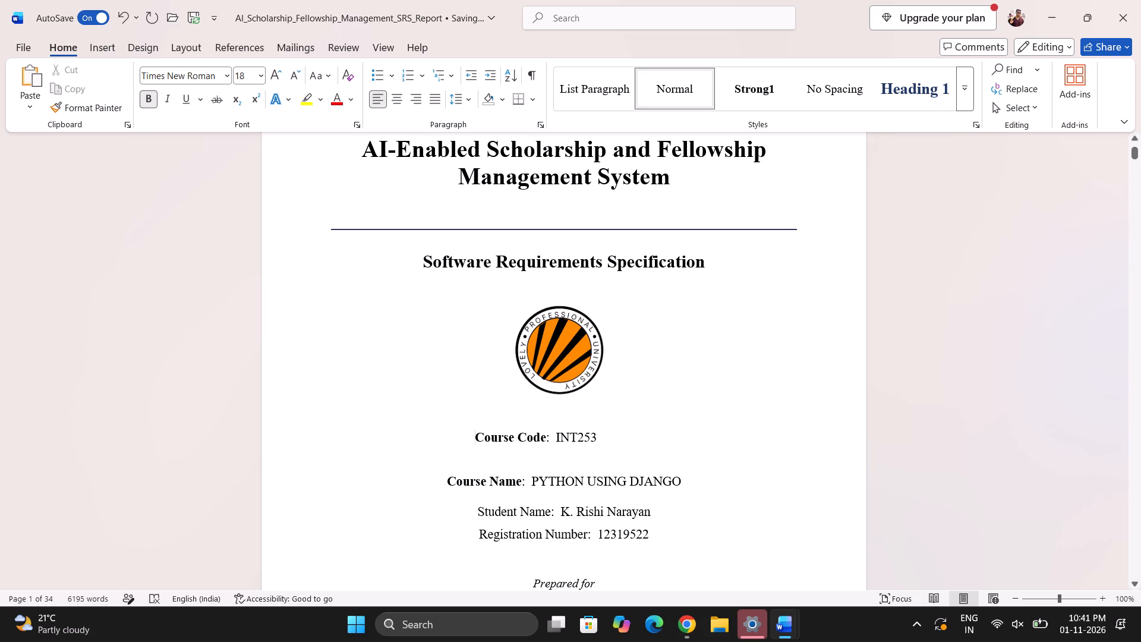
Delete the blank line between the Course Code and Course Name lines.
left_click(456, 469)
key("BackSpace")
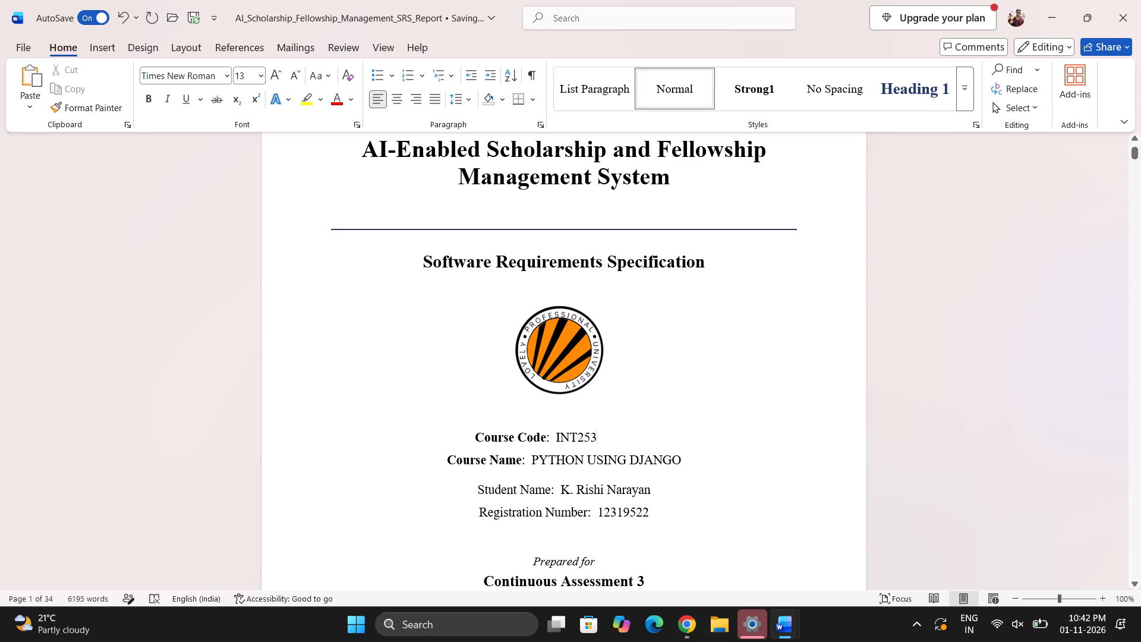
Shift the Course Name line with leading spaces until its label starts level with the Course Code label.
left_click(442, 451)
left_click(442, 465)
key("Tab")
key("Tab")
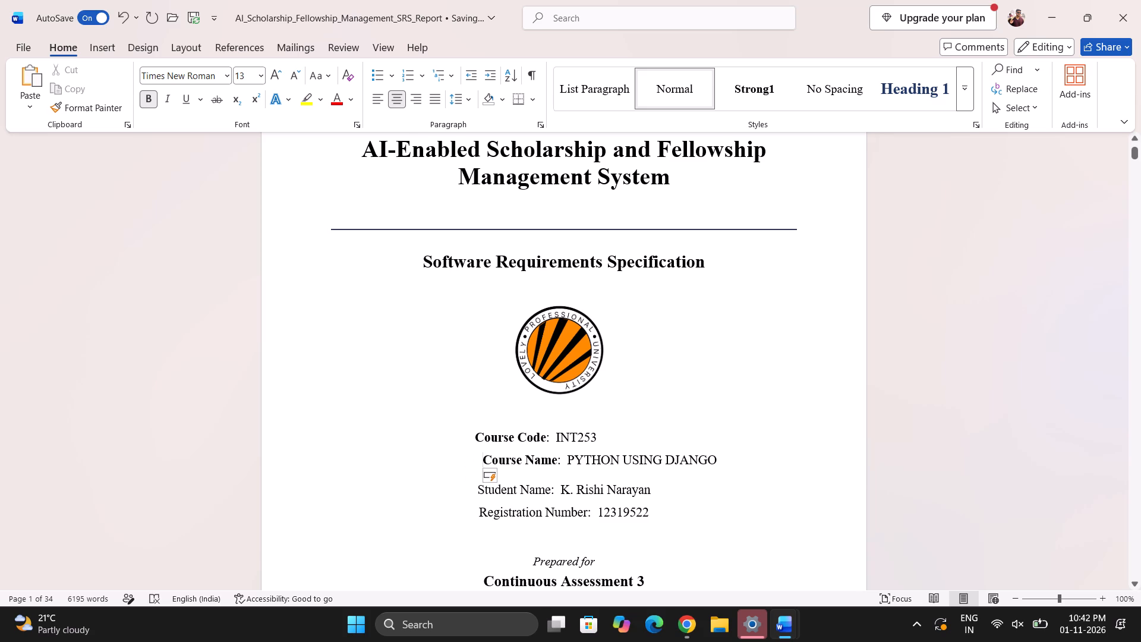
key("BackSpace")
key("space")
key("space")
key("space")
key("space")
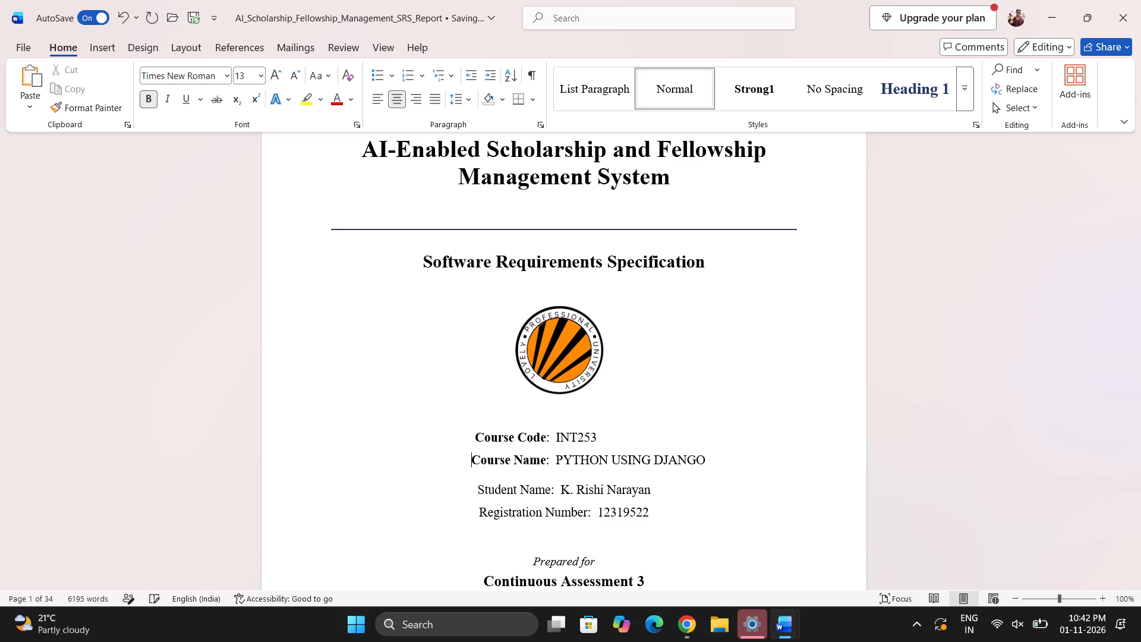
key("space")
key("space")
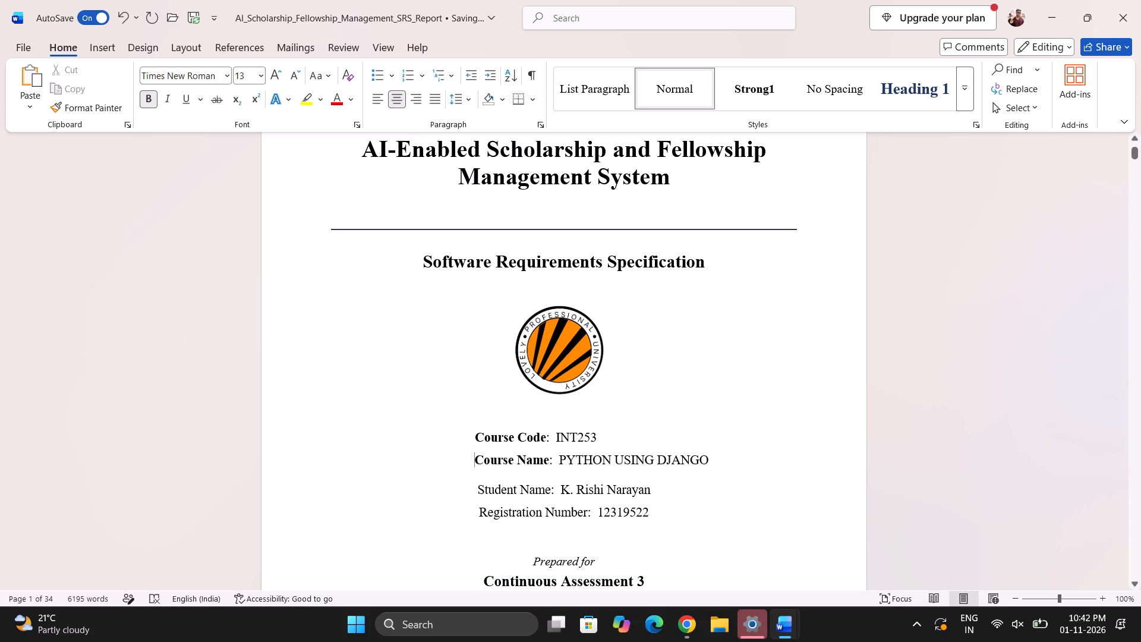
Make the "Student Name" label bold.
left_click_drag(550, 492, 476, 495)
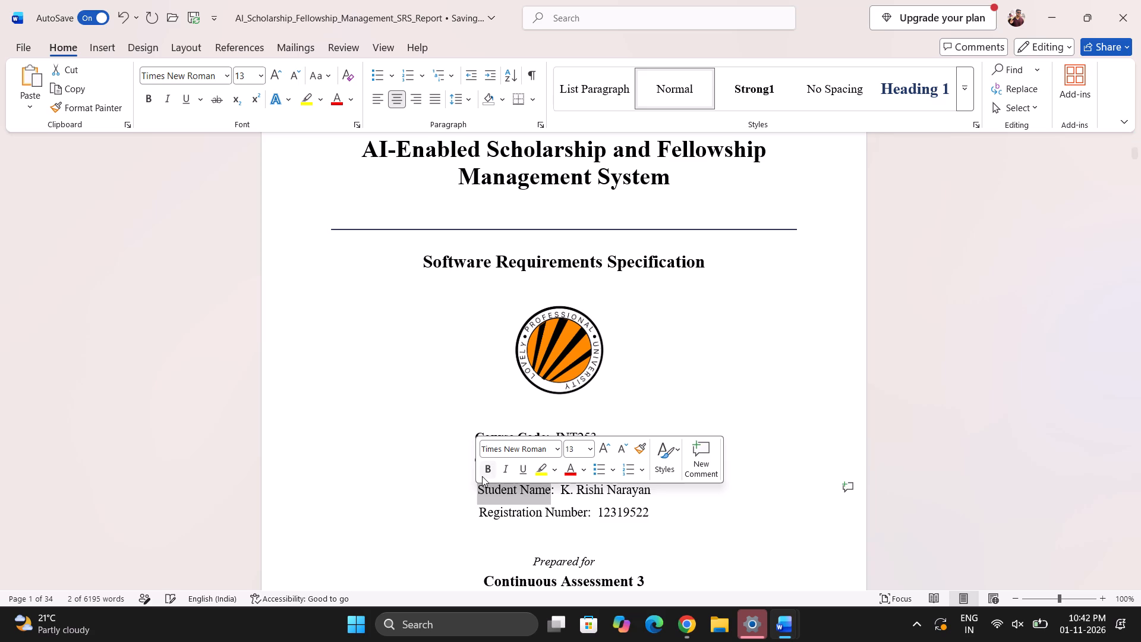
left_click(487, 471)
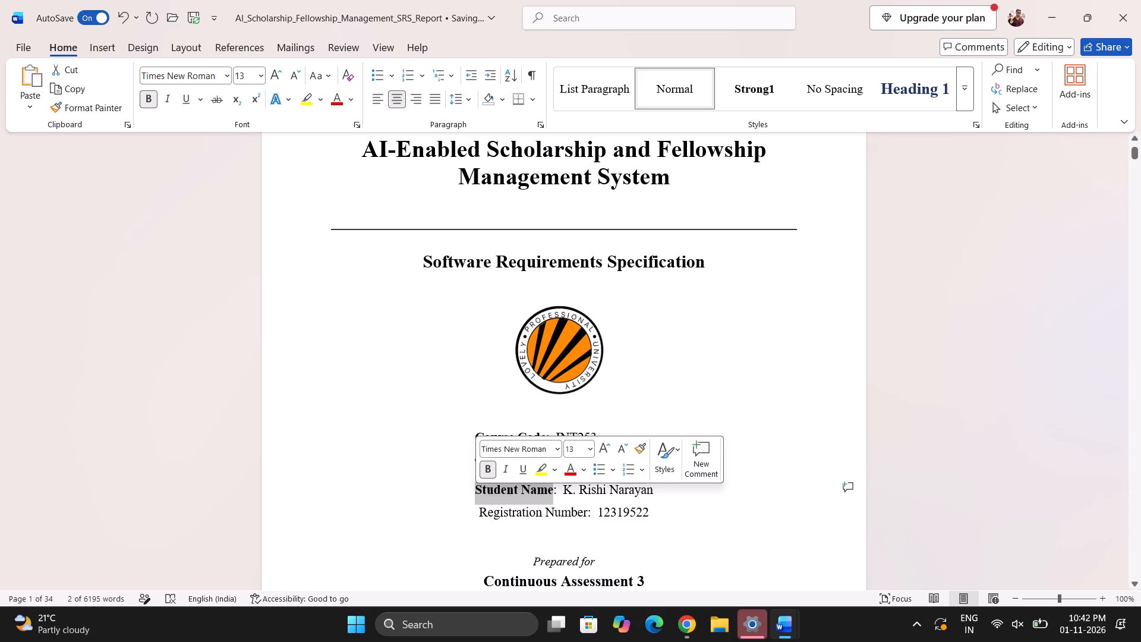
Replace the "Registration Number" label with "Reg no", keeping the colon and the number after it.
left_click(584, 514)
left_click_drag(584, 514, 508, 511)
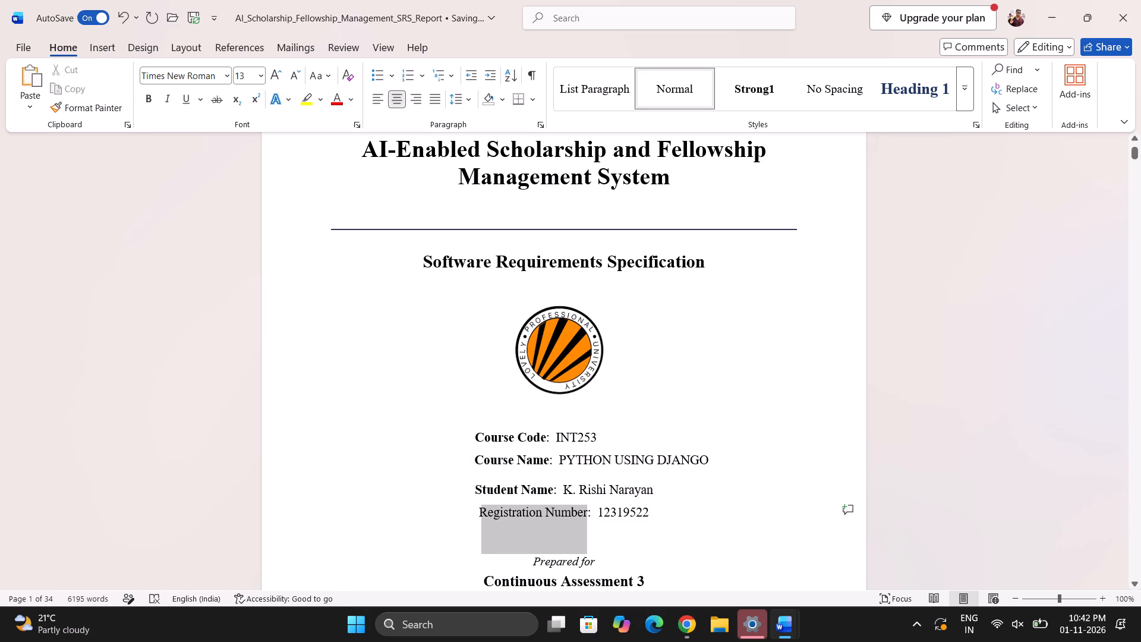
left_click(508, 511)
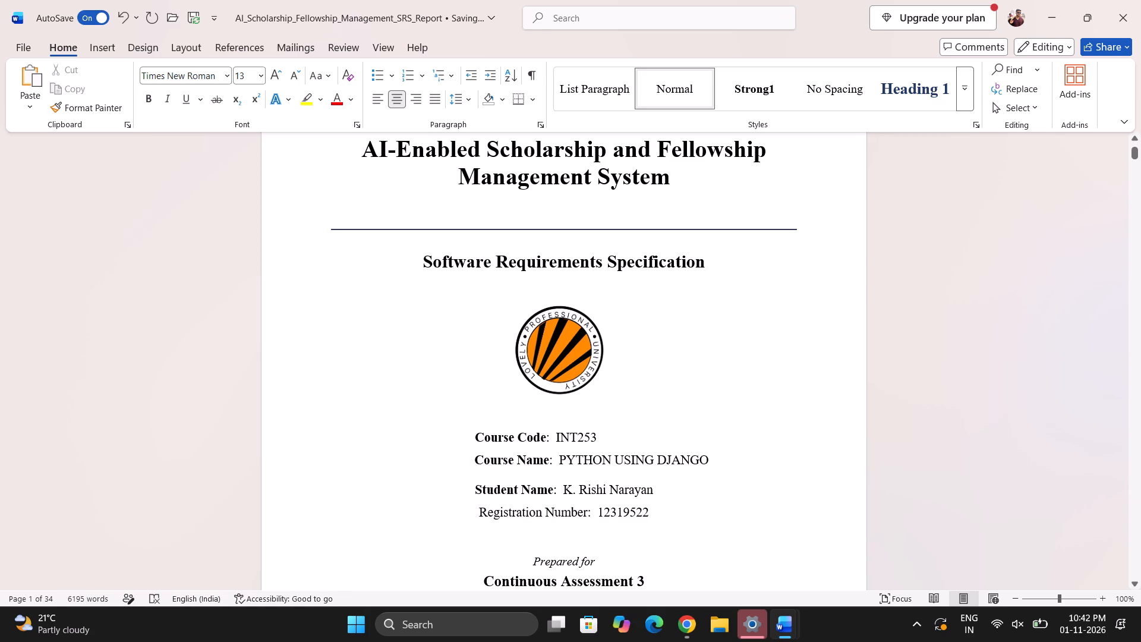
left_click(584, 515)
key("BackSpace")
key("BackSpace")
key("BackSpace")
key("BackSpace")
key("BackSpace")
key("BackSpace")
key("BackSpace")
key("BackSpace")
key("BackSpace")
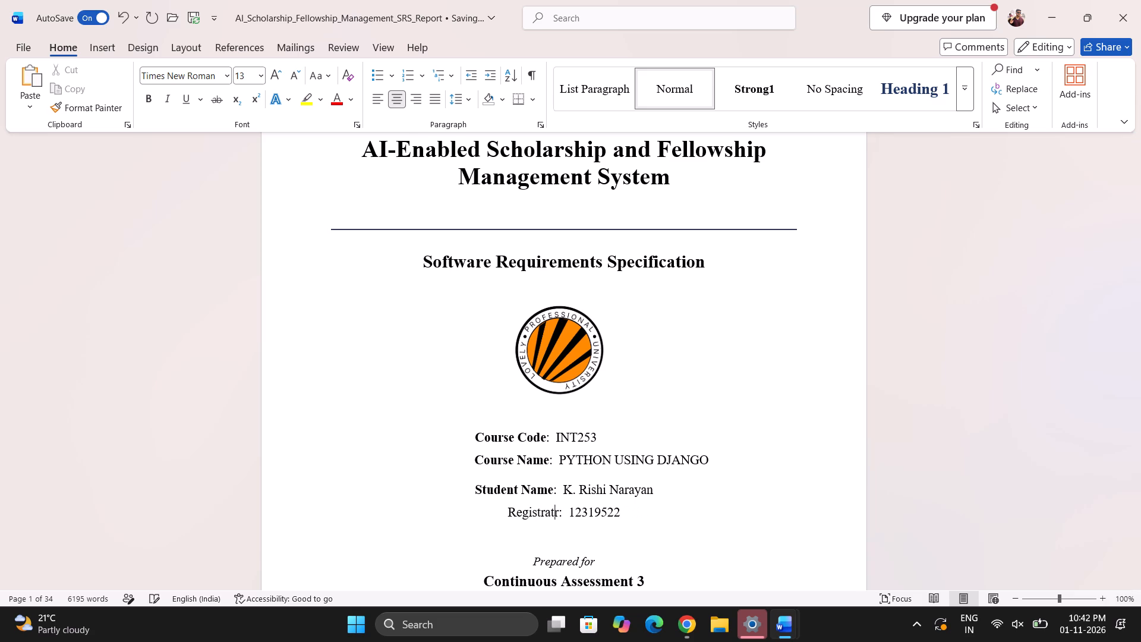
key("BackSpace")
key("BackSpace")
key("BackSpace")
key("BackSpace")
key("BackSpace")
key("BackSpace")
key("BackSpace")
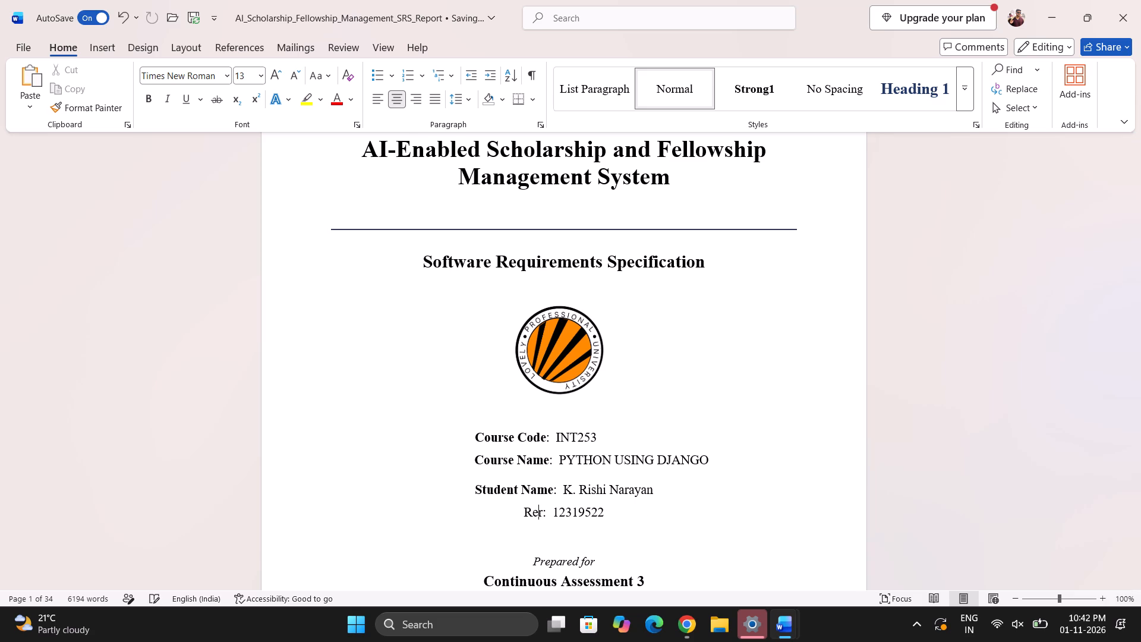
key("BackSpace")
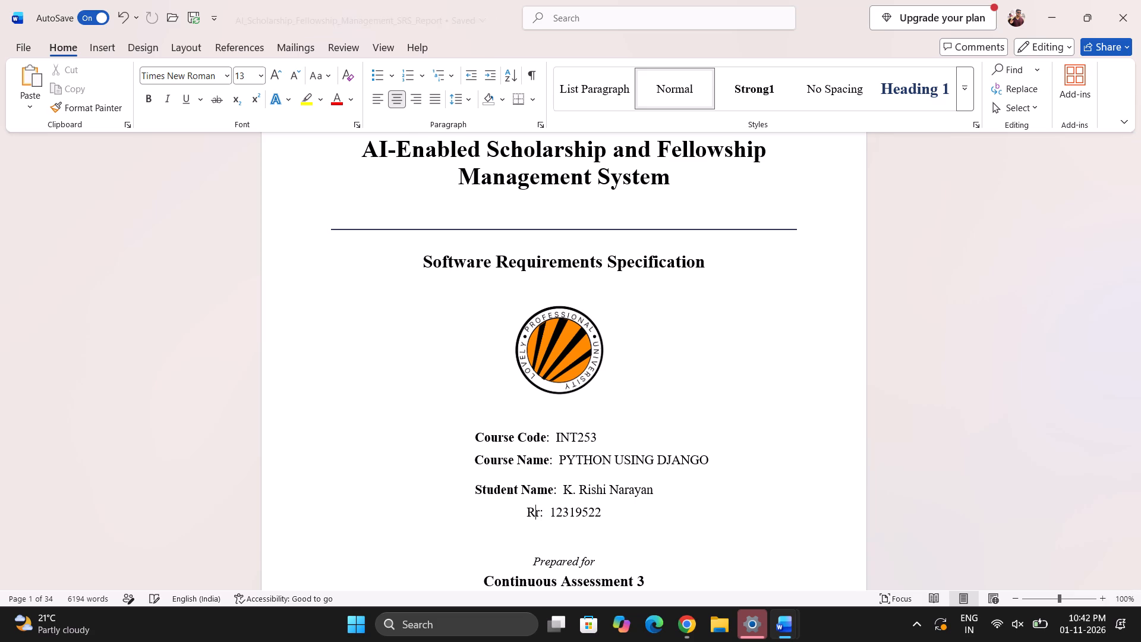
key("Right")
key("BackSpace")
key("BackSpace")
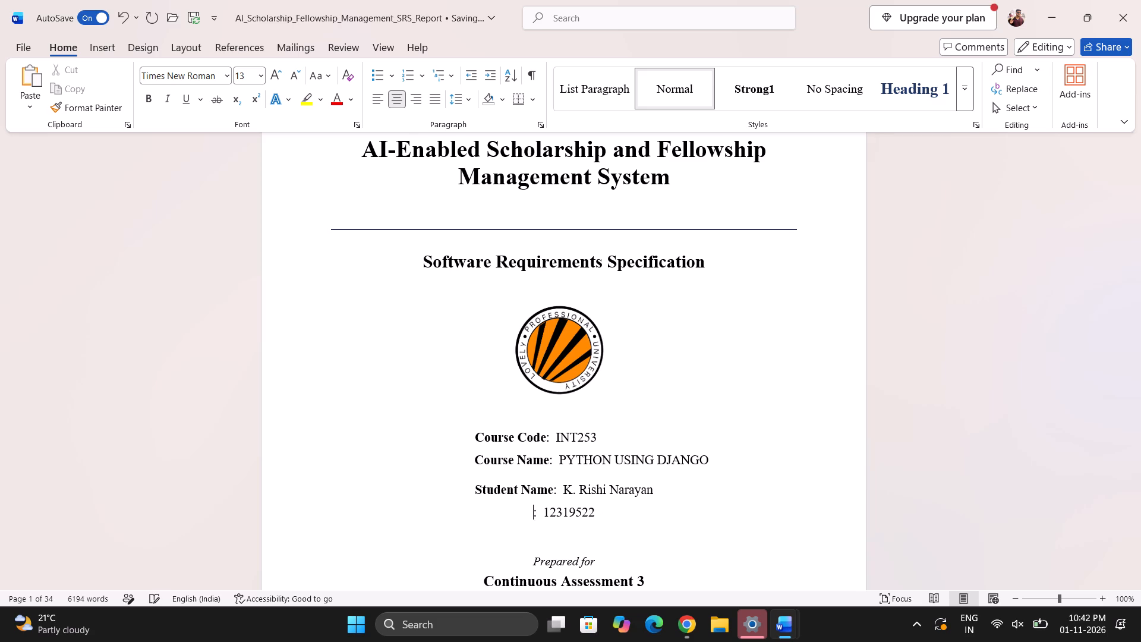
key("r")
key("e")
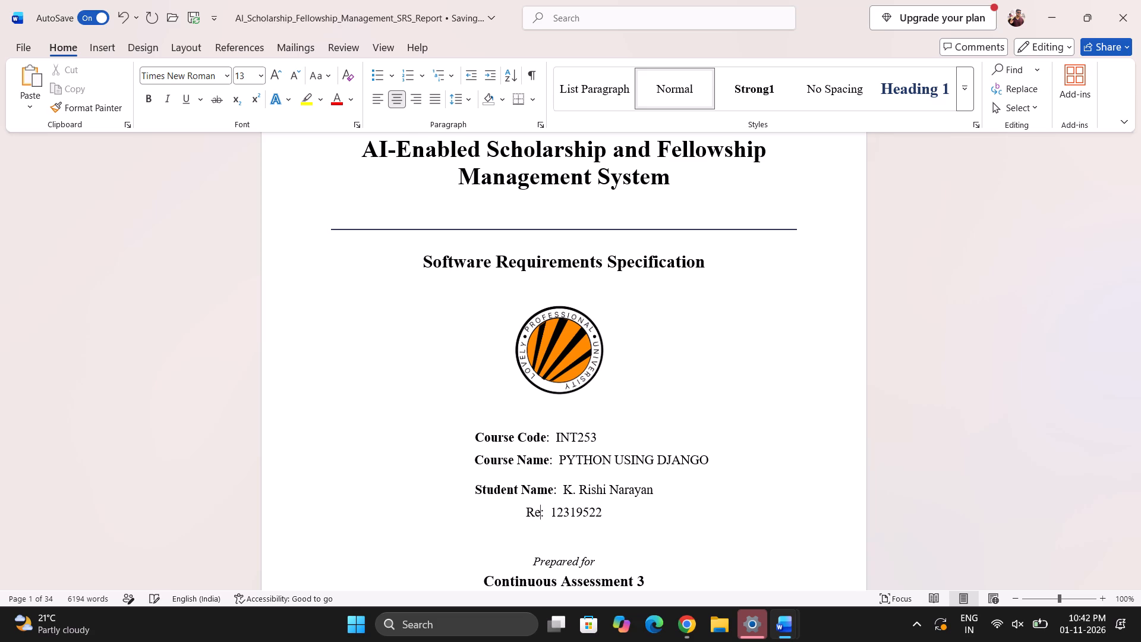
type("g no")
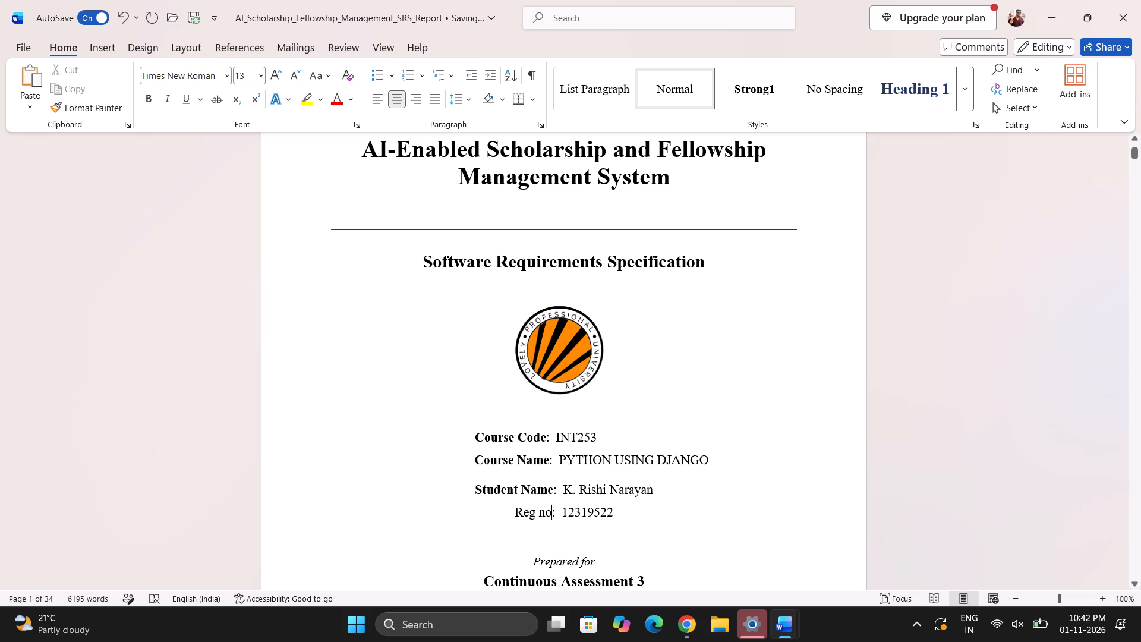
Make the "Reg no" label bold.
left_click_drag(549, 513, 519, 511)
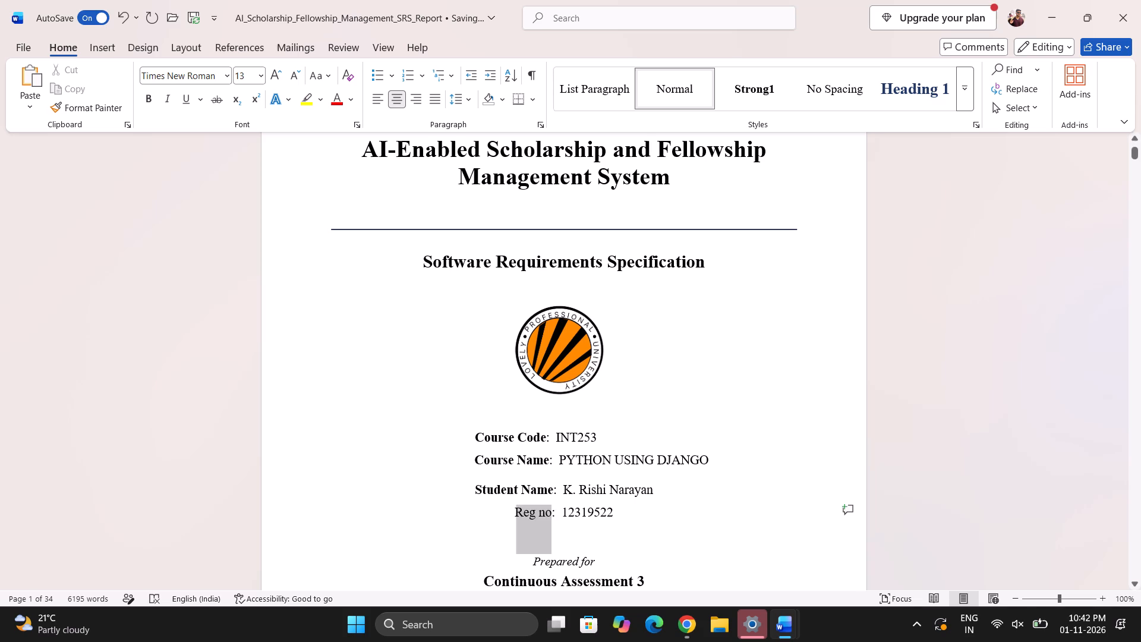
left_click_drag(519, 511, 513, 512)
left_click(525, 486)
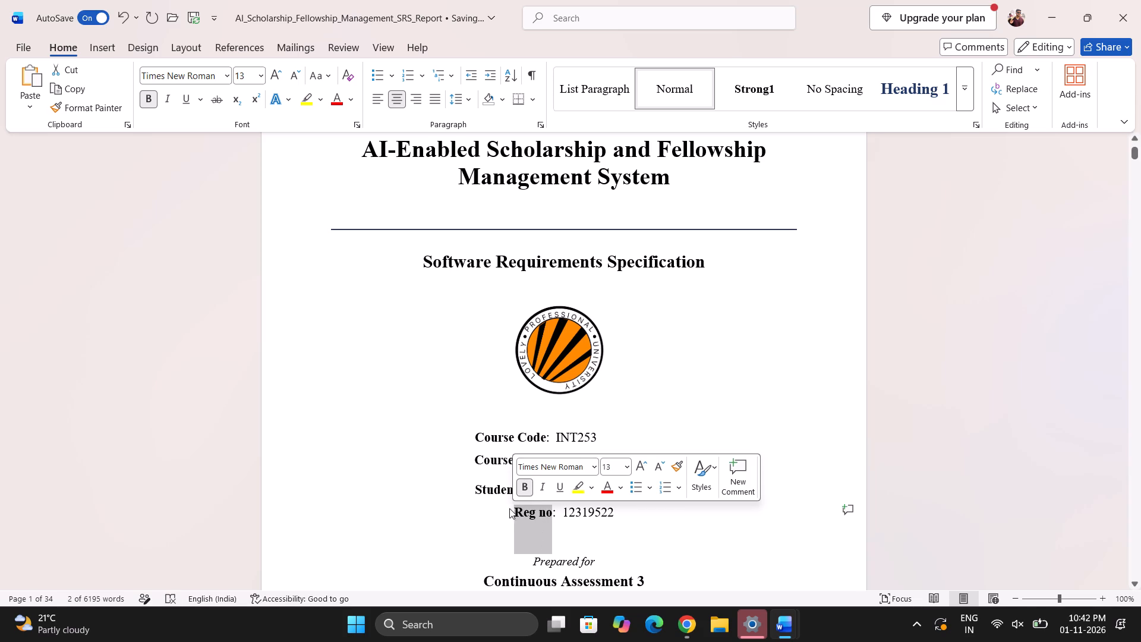
Left-align the Reg no line and indent it until its label starts about level with the Student Name label.
left_click(514, 511)
key("BackSpace")
key("BackSpace")
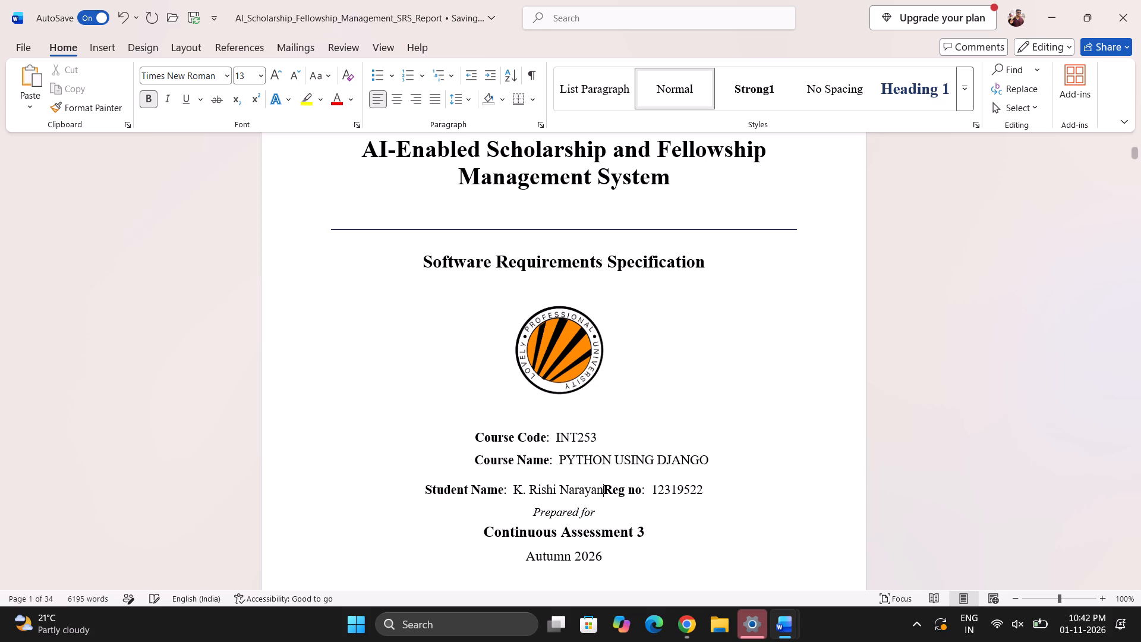
key("ctrl+z")
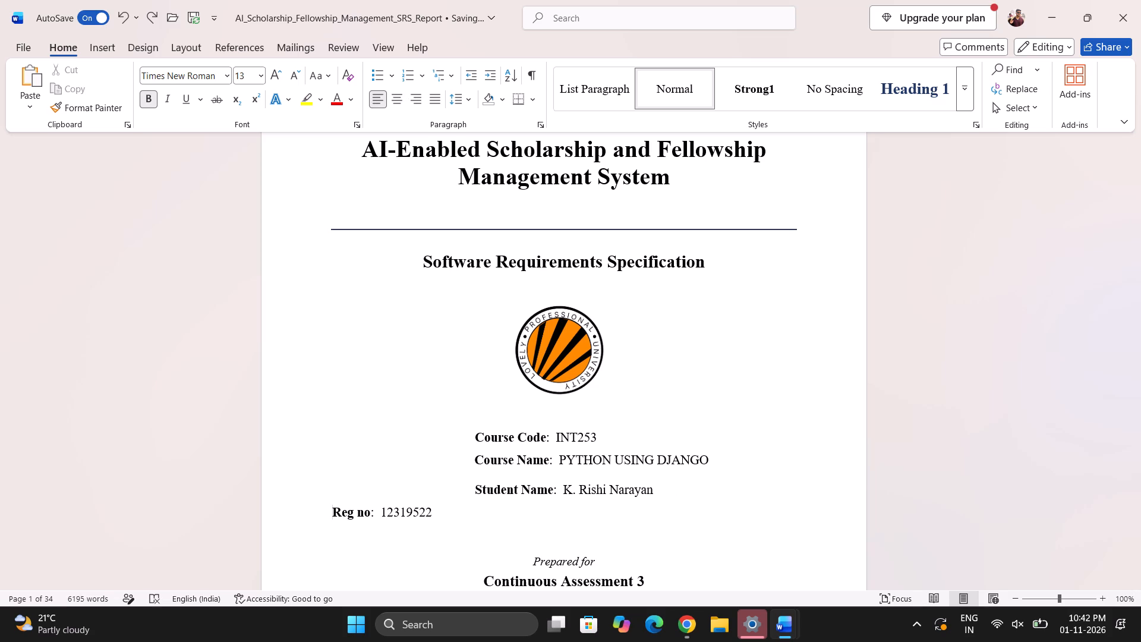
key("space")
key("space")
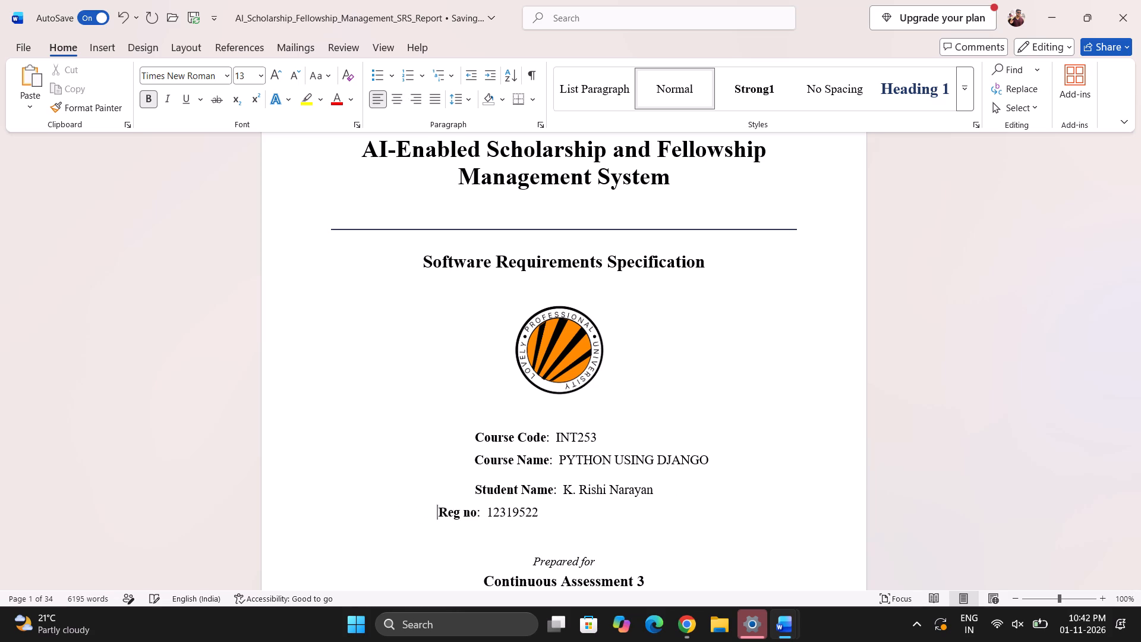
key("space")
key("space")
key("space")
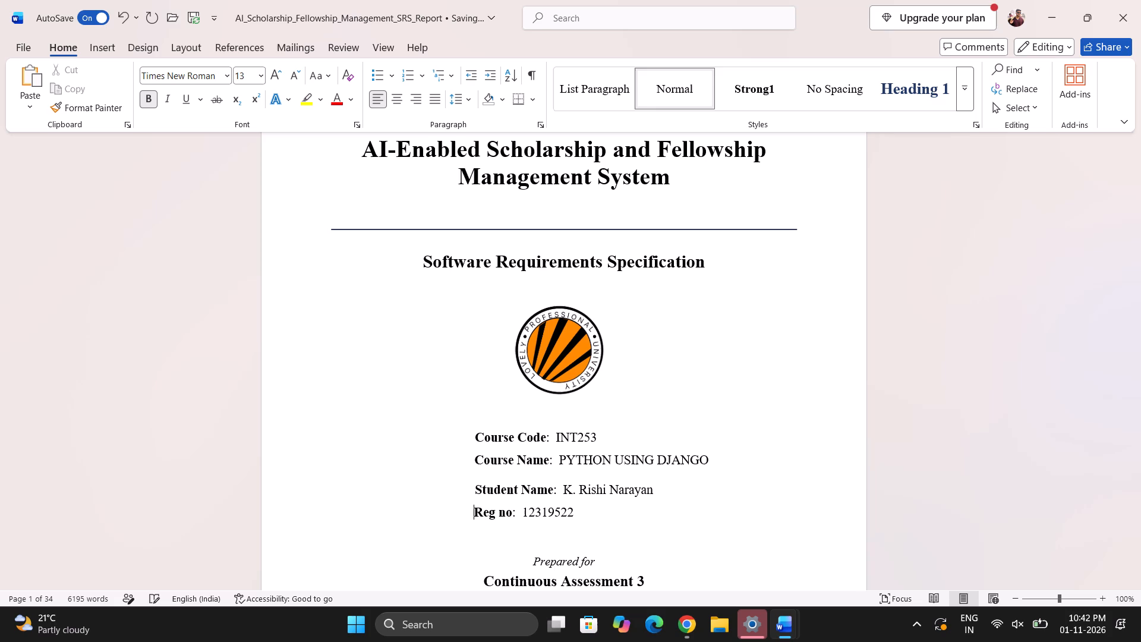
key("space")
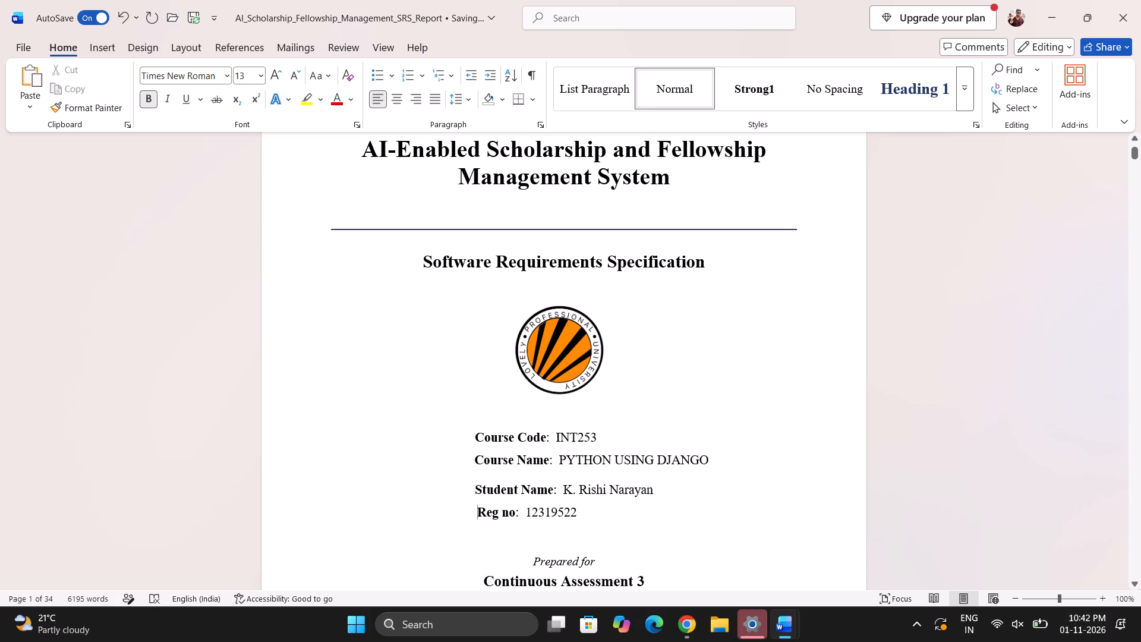
Add spaces between "Reg no" and its colon until the colon lines up with the Student Name colon.
left_click(513, 515)
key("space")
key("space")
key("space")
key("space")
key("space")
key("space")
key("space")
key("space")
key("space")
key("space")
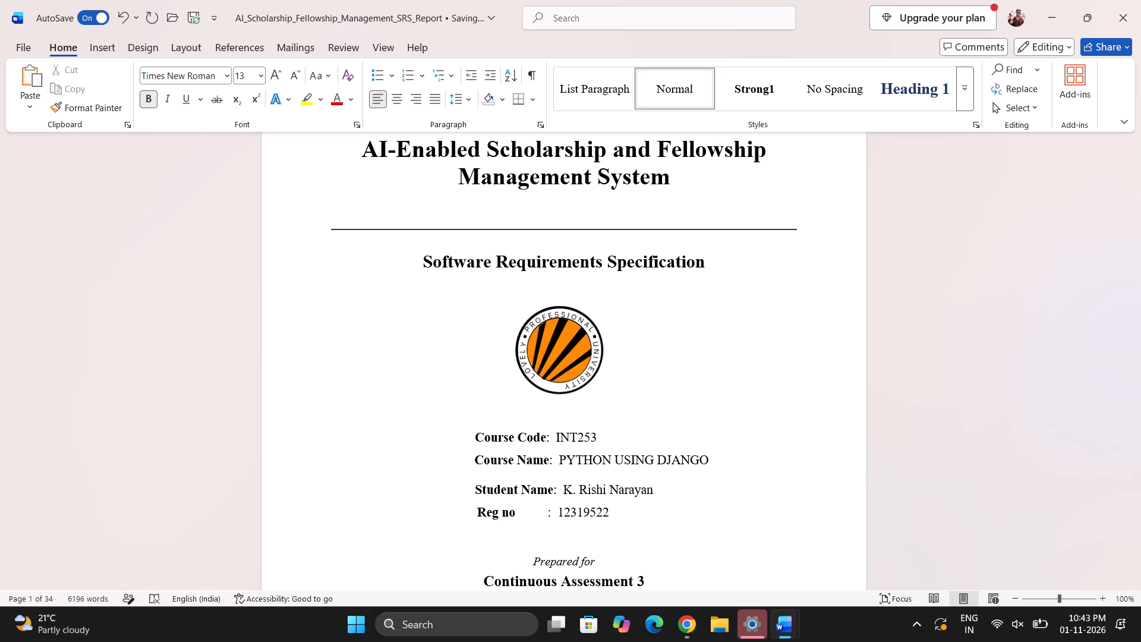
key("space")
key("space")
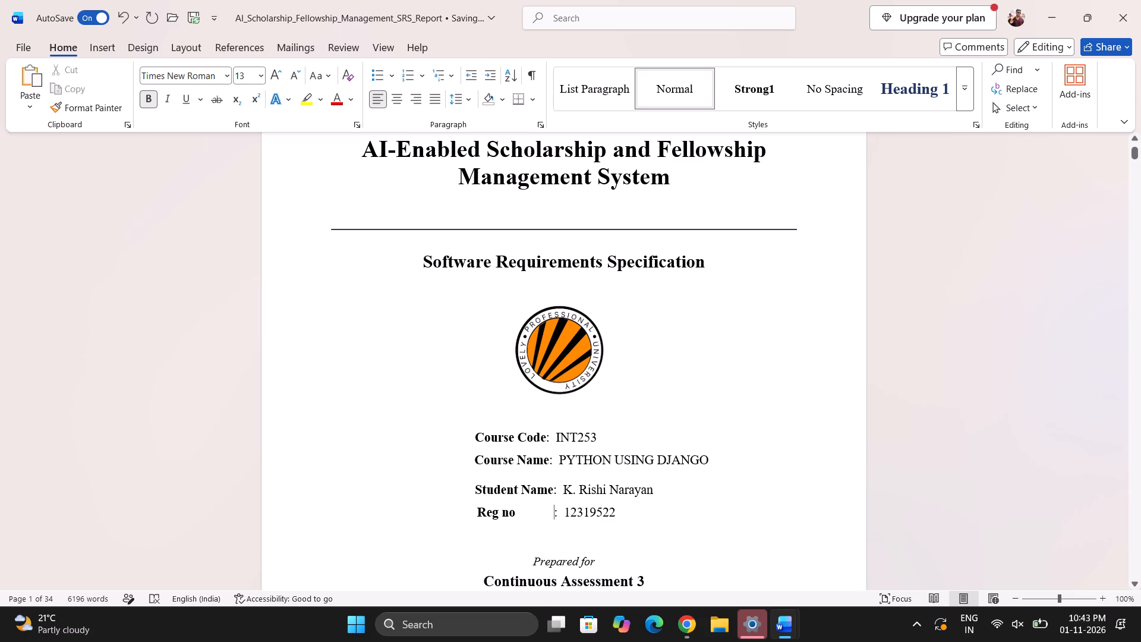
Add two spaces before the colon in both the Course Name and Course Code lines to line up with the colons below.
left_click(550, 460)
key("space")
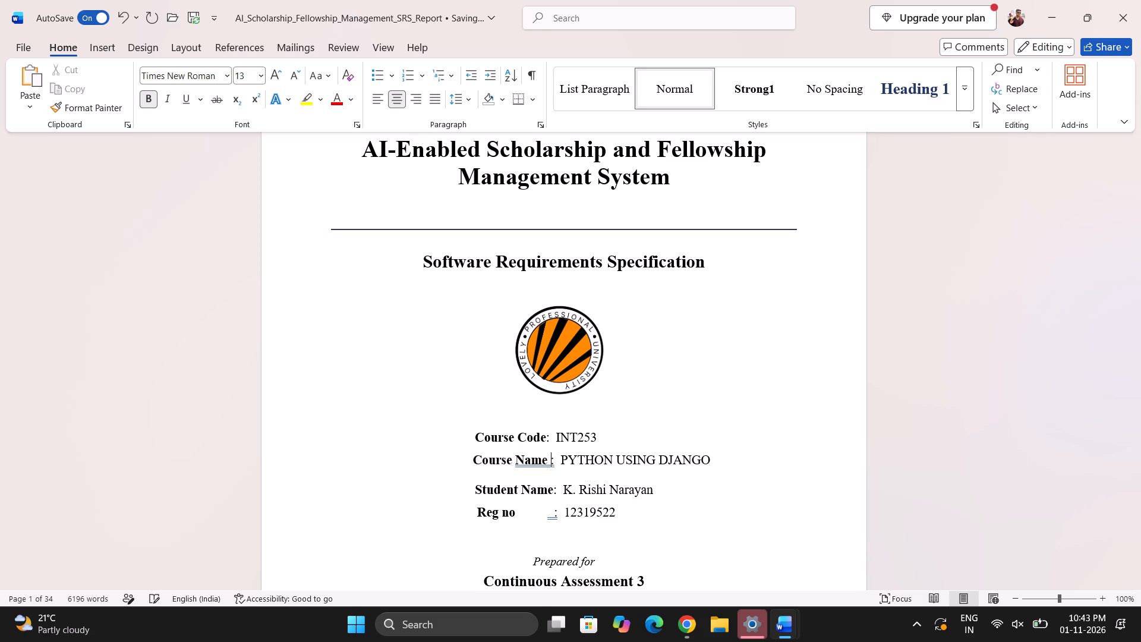
left_click(547, 438)
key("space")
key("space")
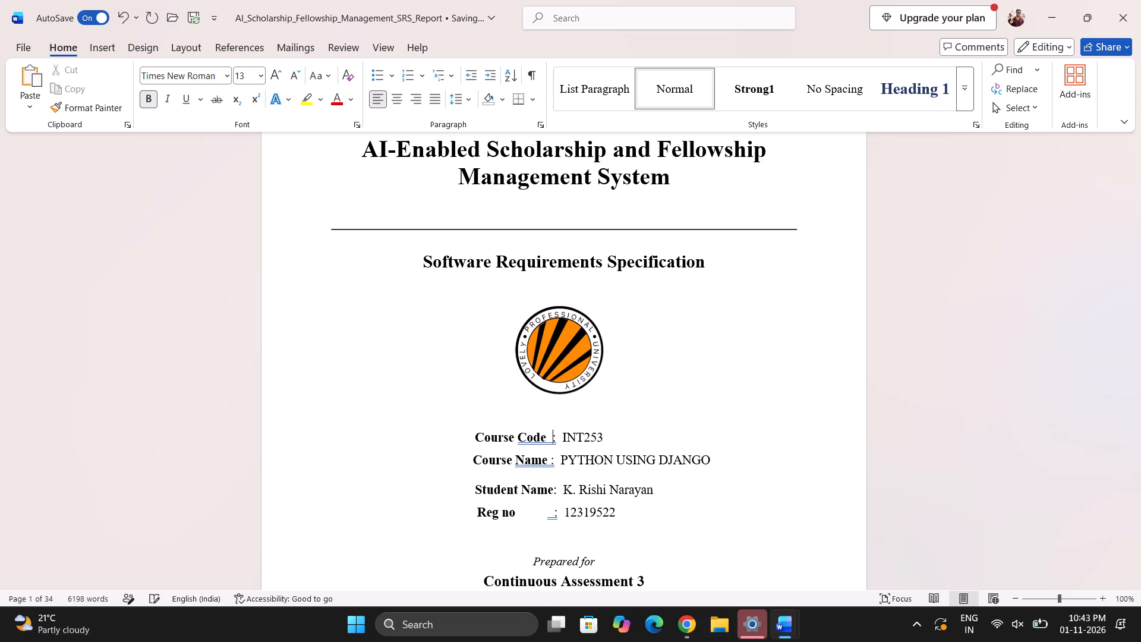
left_click(549, 460)
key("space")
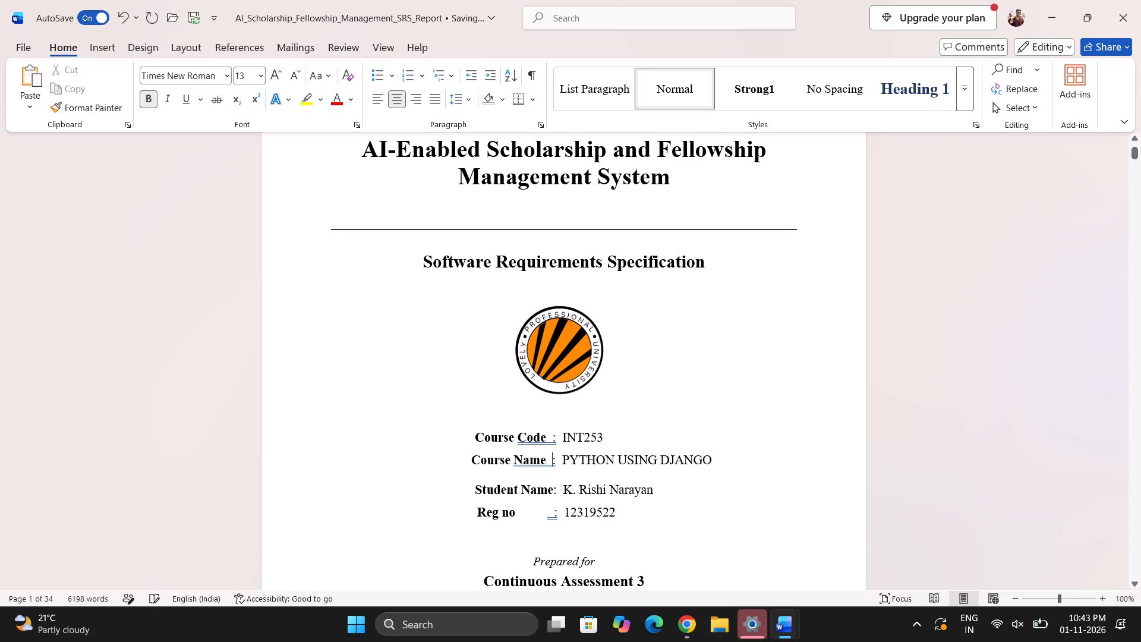
Add a space before the colon in the Student Name line on the cover page.
left_click(610, 563)
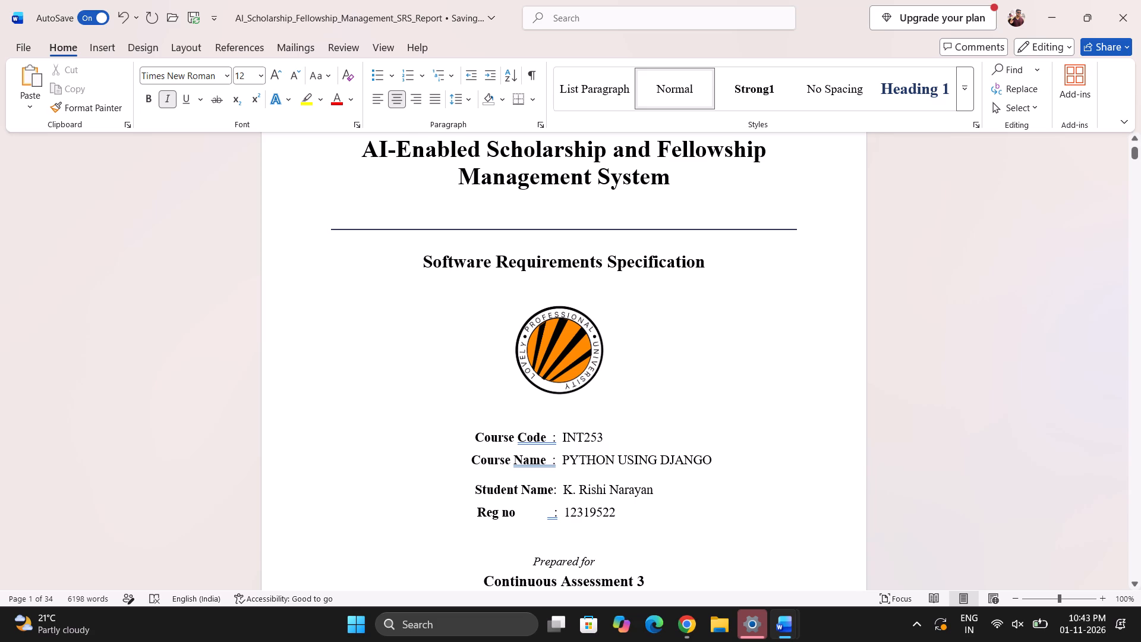
left_click(553, 495)
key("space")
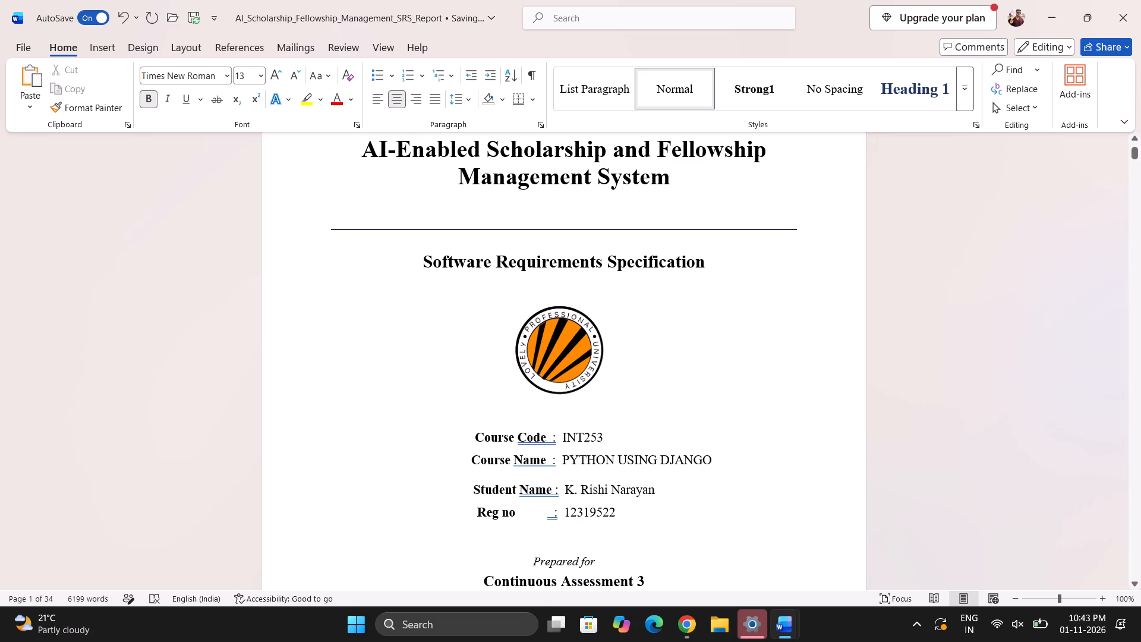
left_click(662, 530)
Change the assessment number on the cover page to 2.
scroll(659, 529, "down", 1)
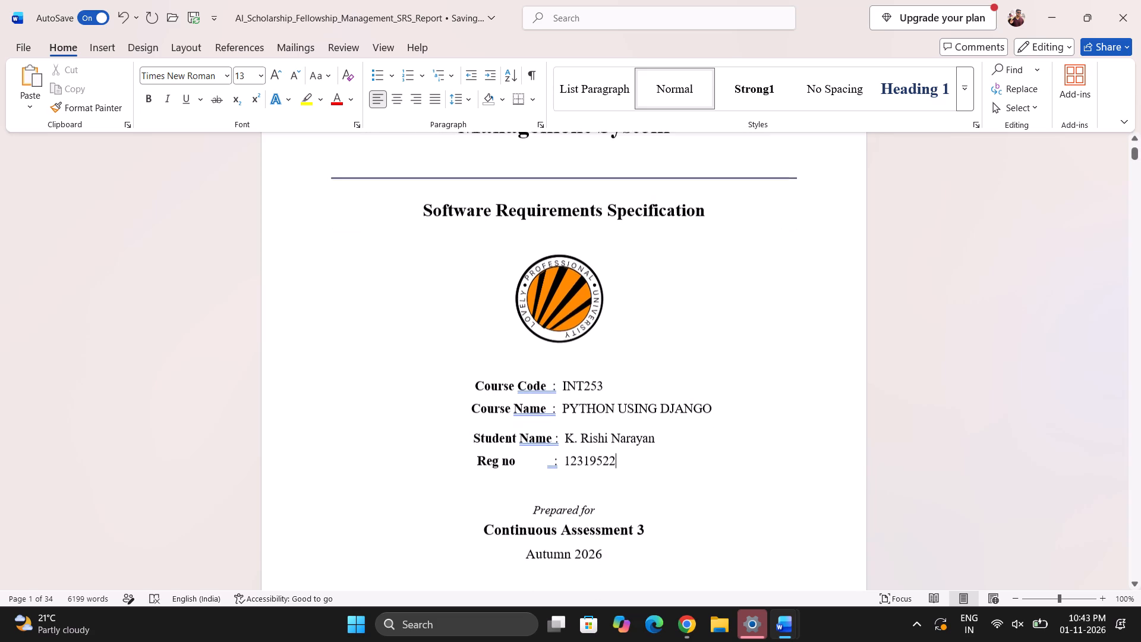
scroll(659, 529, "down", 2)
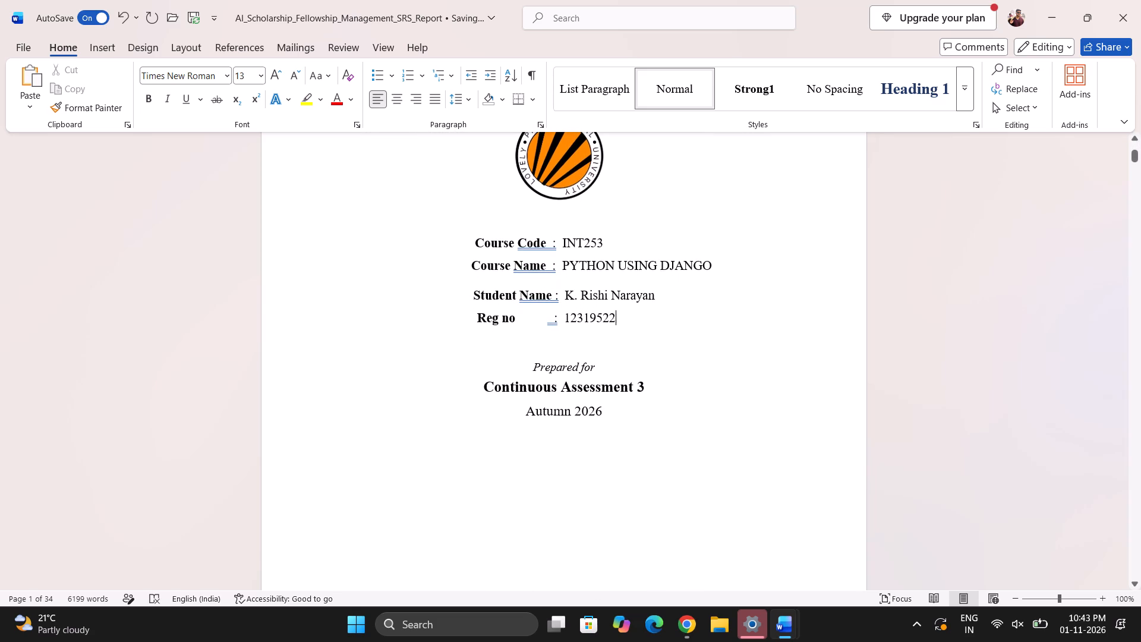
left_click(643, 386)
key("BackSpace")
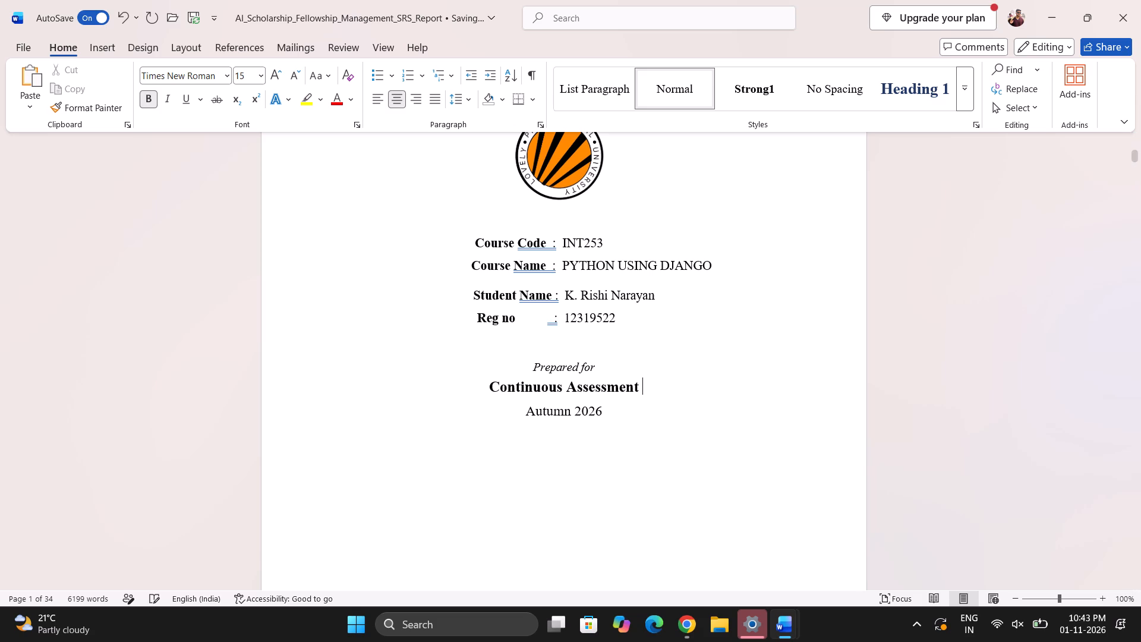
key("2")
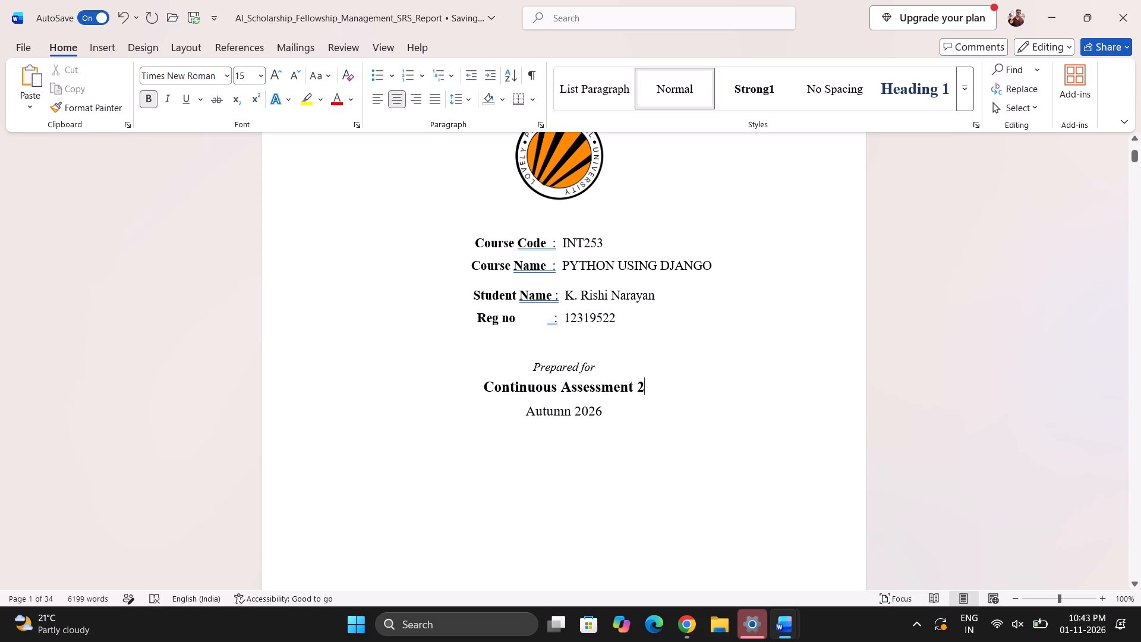
Delete the "Autumn 2026" line from the bottom of the cover page text.
left_click(604, 412)
left_click_drag(604, 412, 575, 410)
left_click_drag(575, 410, 534, 411)
key("BackSpace")
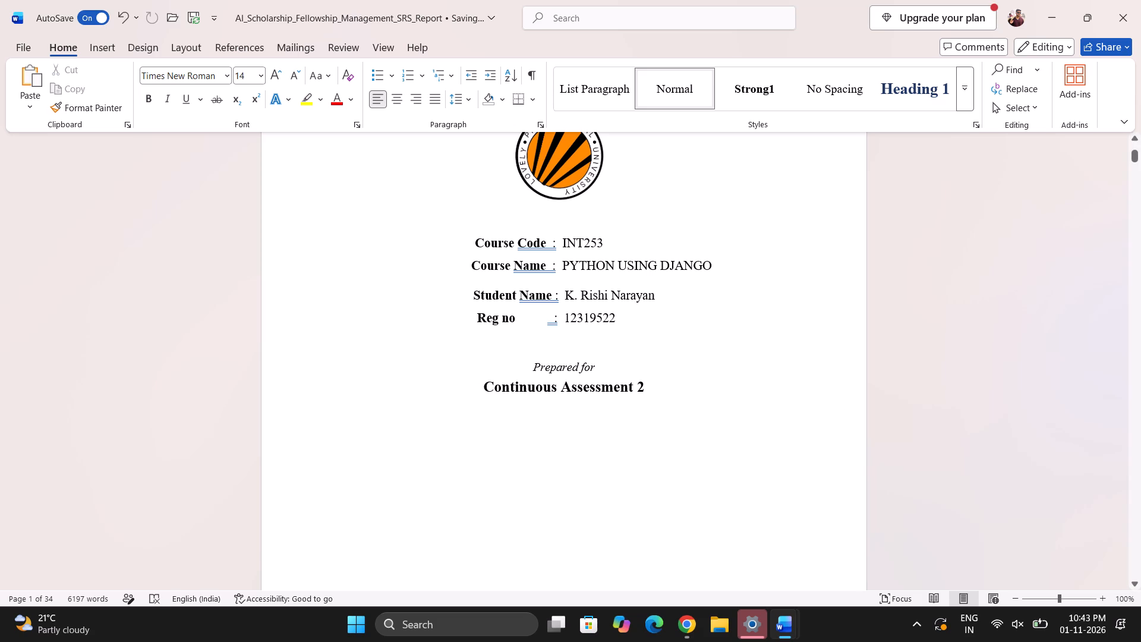
Delete the "Prepared for" and "Continuous Assessment 2" lines from the cover page.
left_click(597, 366)
key("BackSpace")
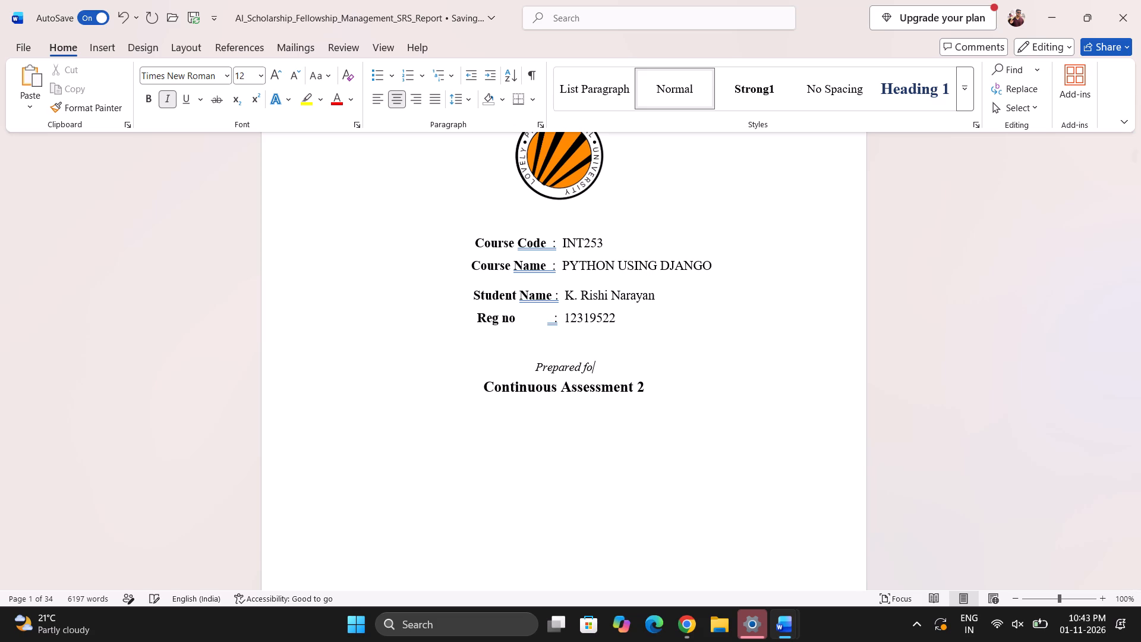
key("BackSpace")
key("BackSpace")
key("BackSpace")
key("BackSpace")
key("BackSpace")
key("BackSpace")
key("BackSpace")
key("BackSpace")
key("BackSpace")
key("BackSpace")
key("BackSpace")
key("BackSpace")
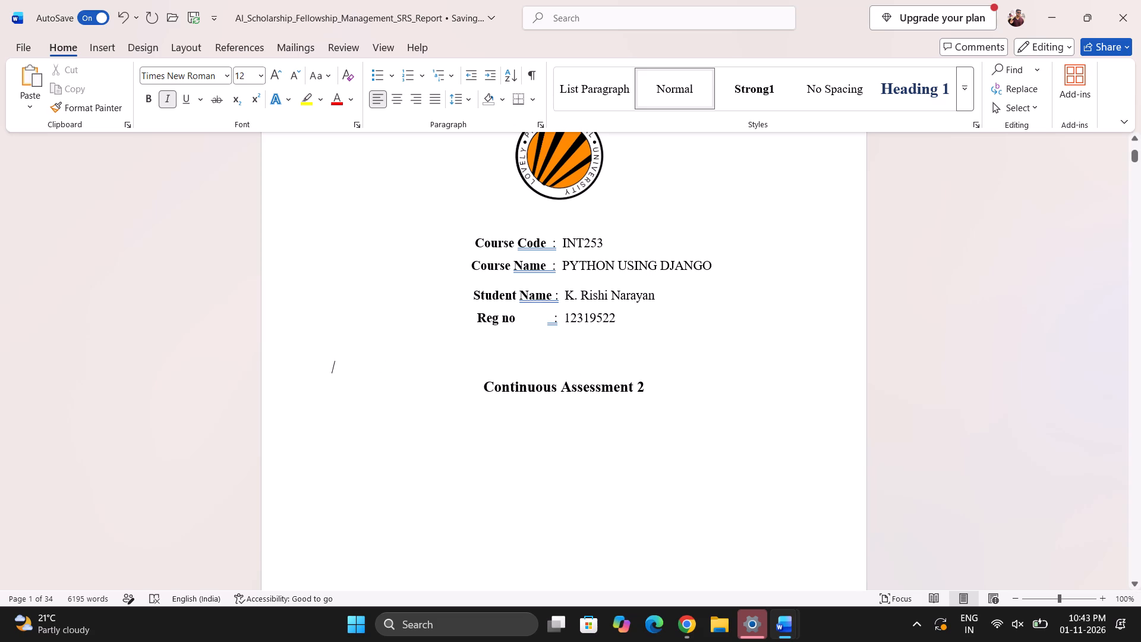
left_click_drag(648, 386, 505, 394)
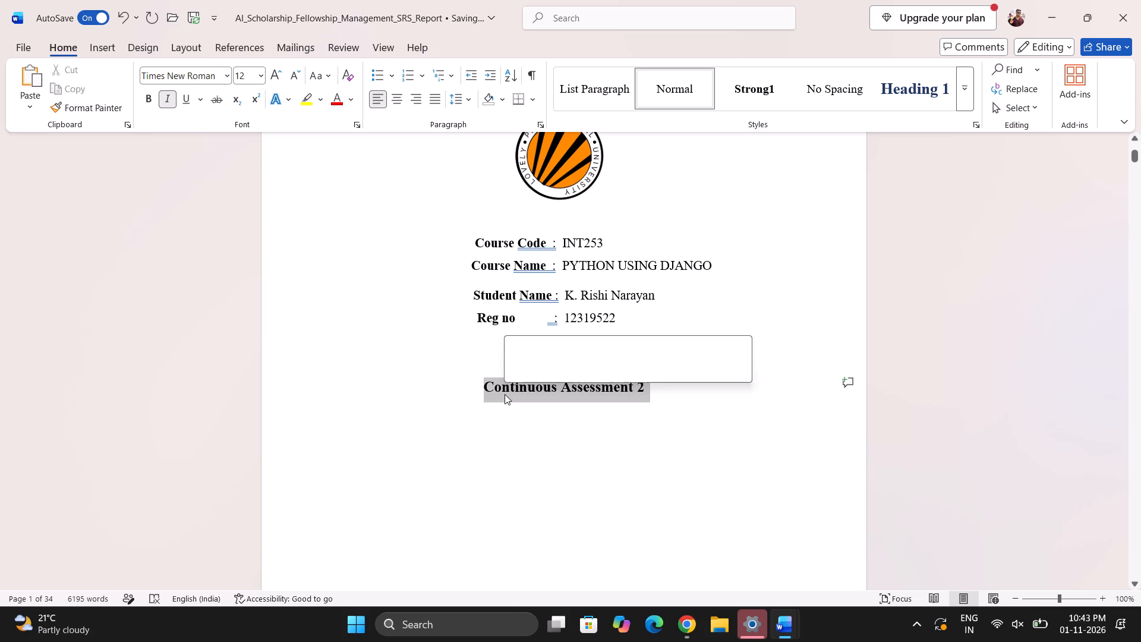
key("BackSpace")
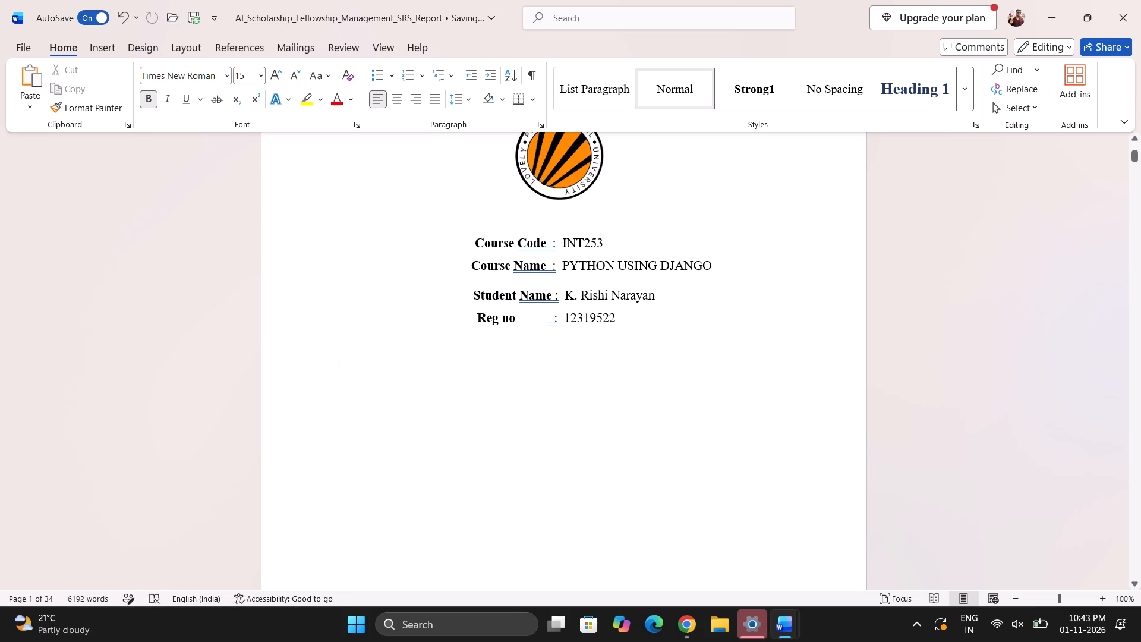
Add four blank lines in the cleared space and insert a 3x3 table on the first empty line below Reg no.
key("Return")
key("Return")
key("Return")
key("Return")
left_click(445, 368)
left_click(105, 44)
left_click(121, 70)
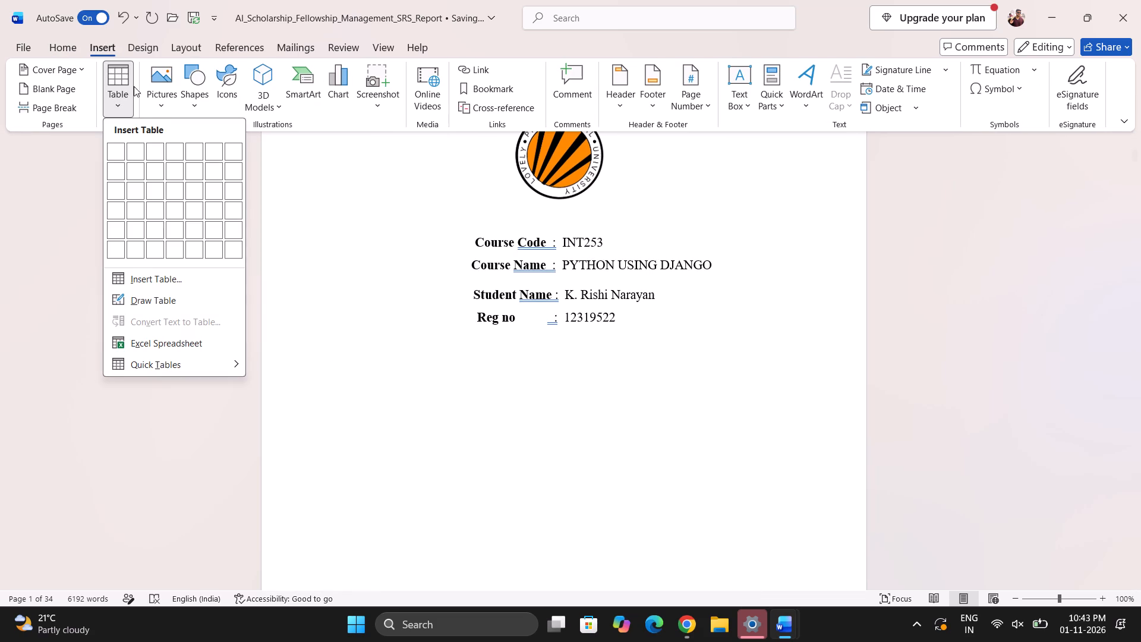
left_click(156, 196)
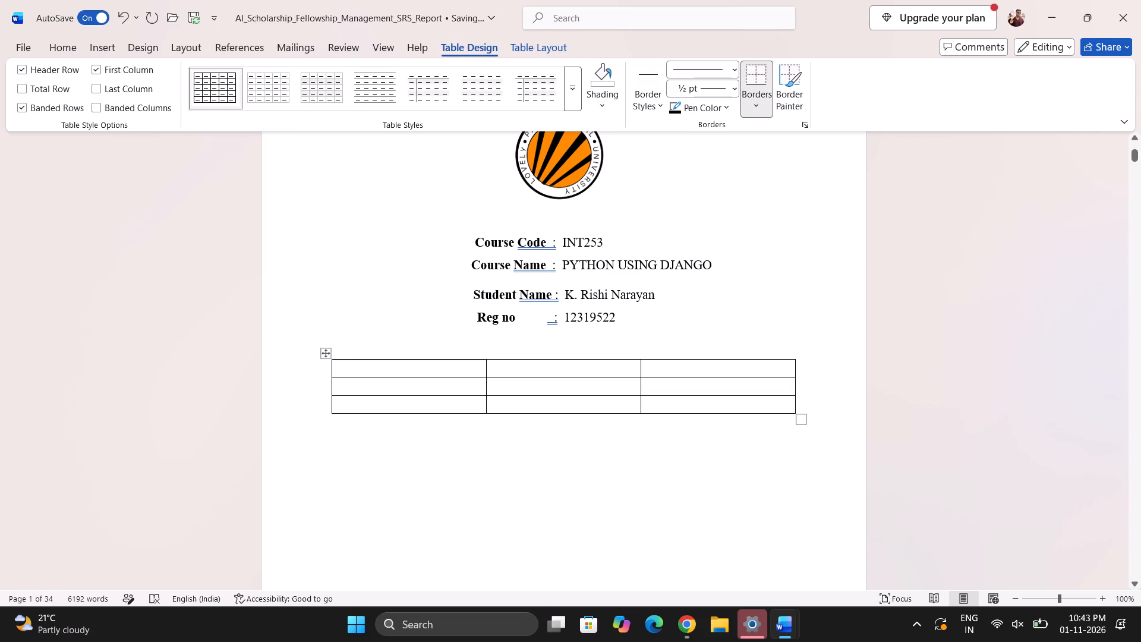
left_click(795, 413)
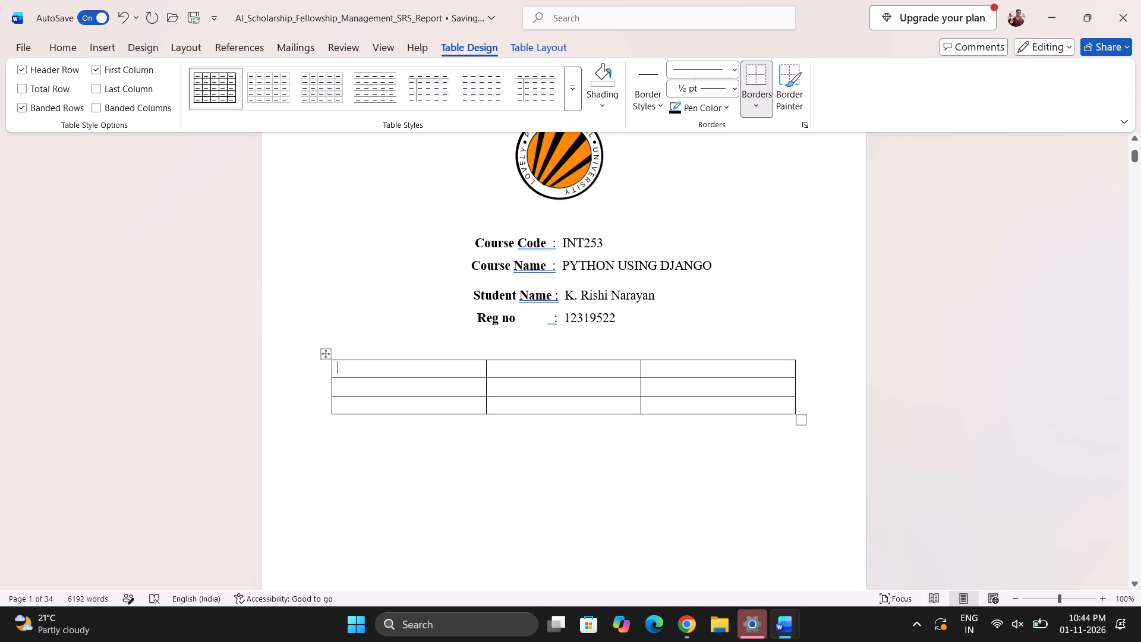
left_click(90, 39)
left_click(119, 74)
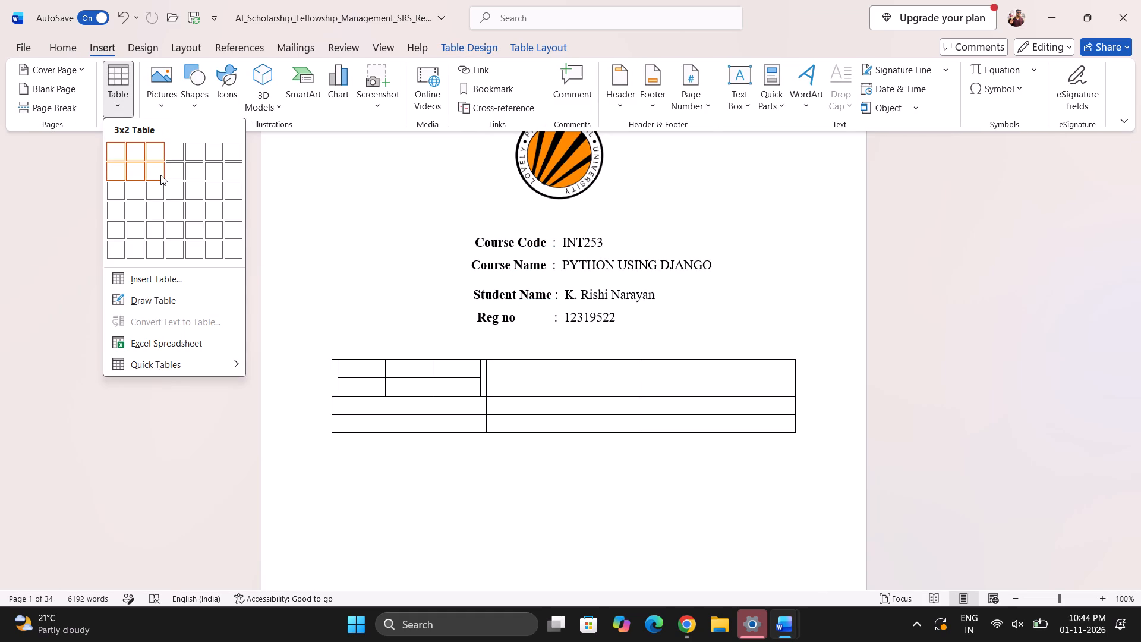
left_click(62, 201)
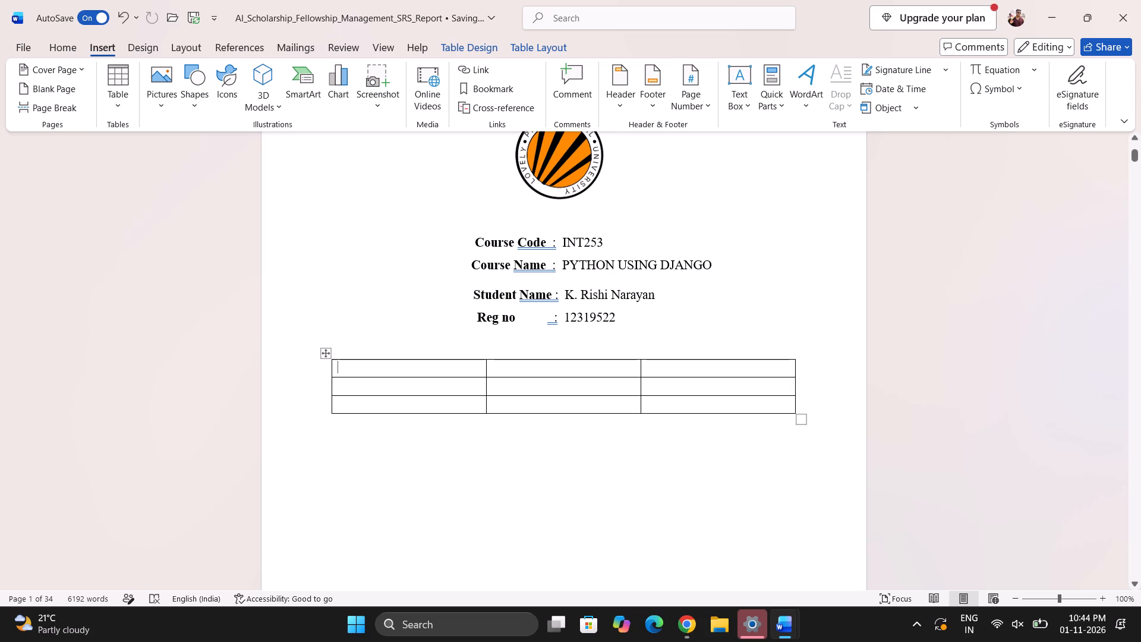
Stretch the 3x3 table downward until its rows are about twice as tall.
left_click_drag(799, 415, 794, 480)
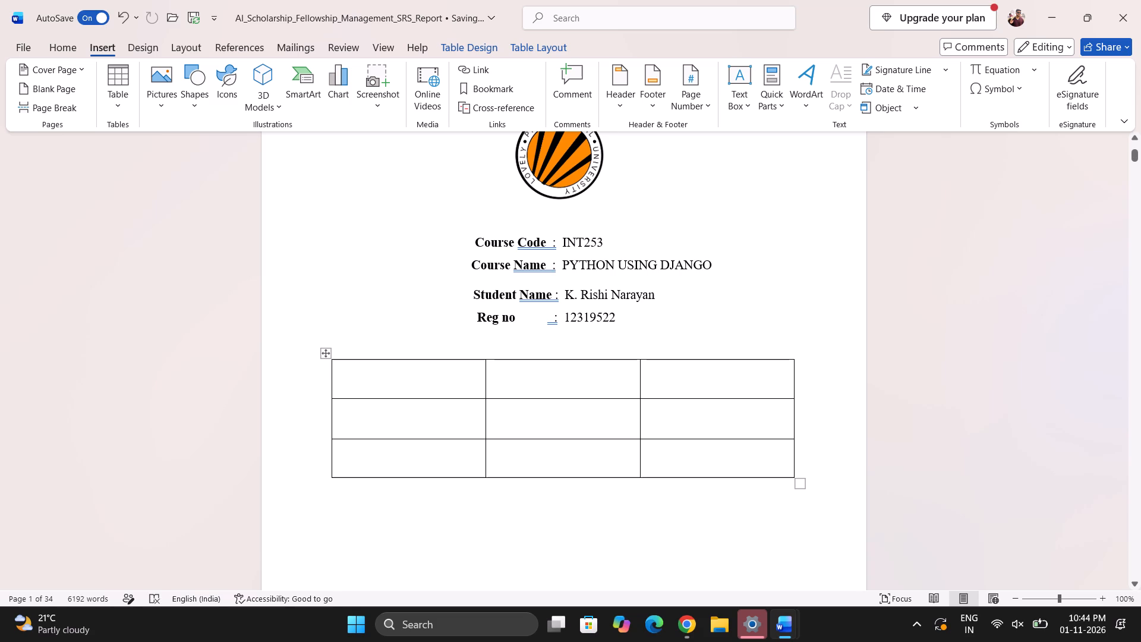
Add a new line after the Reg no line and insert a 1x1 table there, above the 3x3 table.
left_click(658, 323)
key("Return")
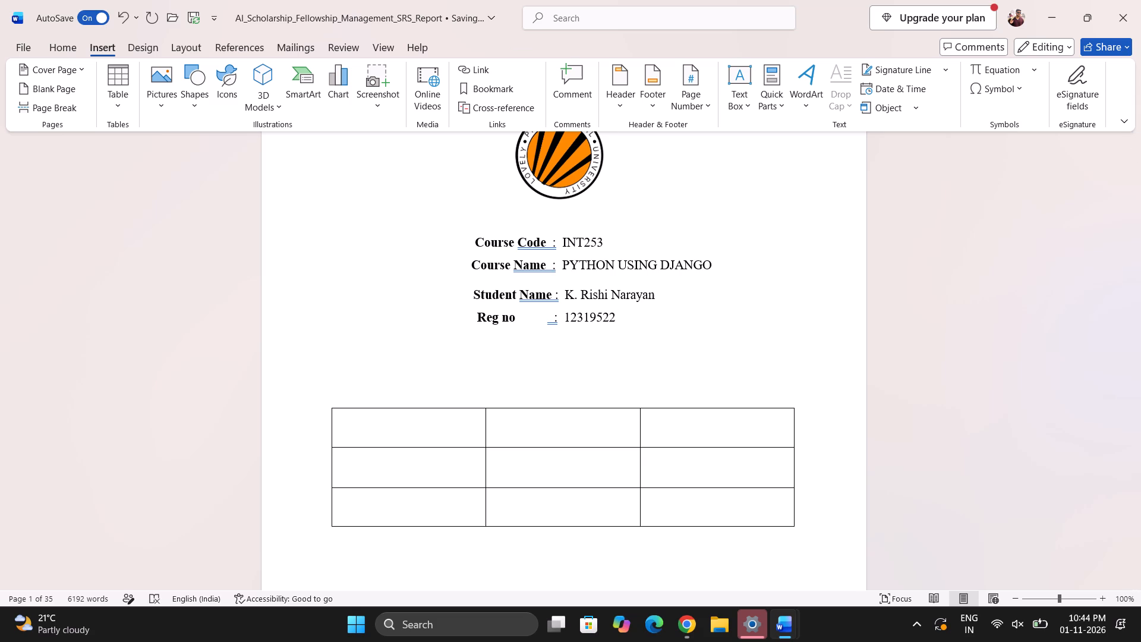
left_click(112, 78)
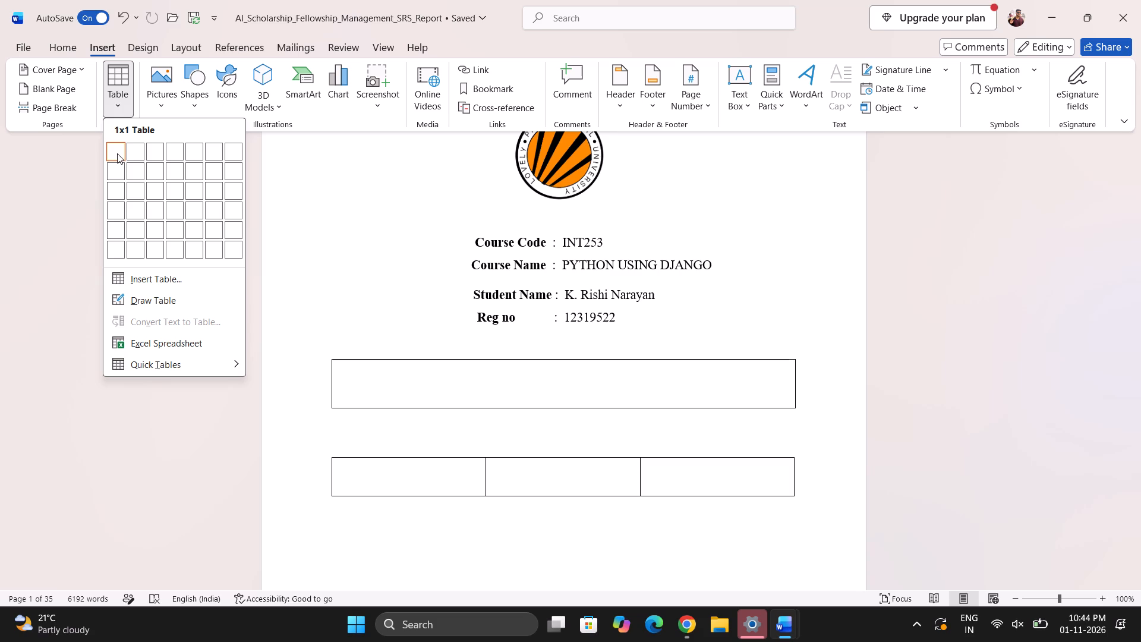
left_click(117, 153)
Resize the single-cell table so it is slightly narrower than the 3x3 table.
scroll(355, 253, "down", 1)
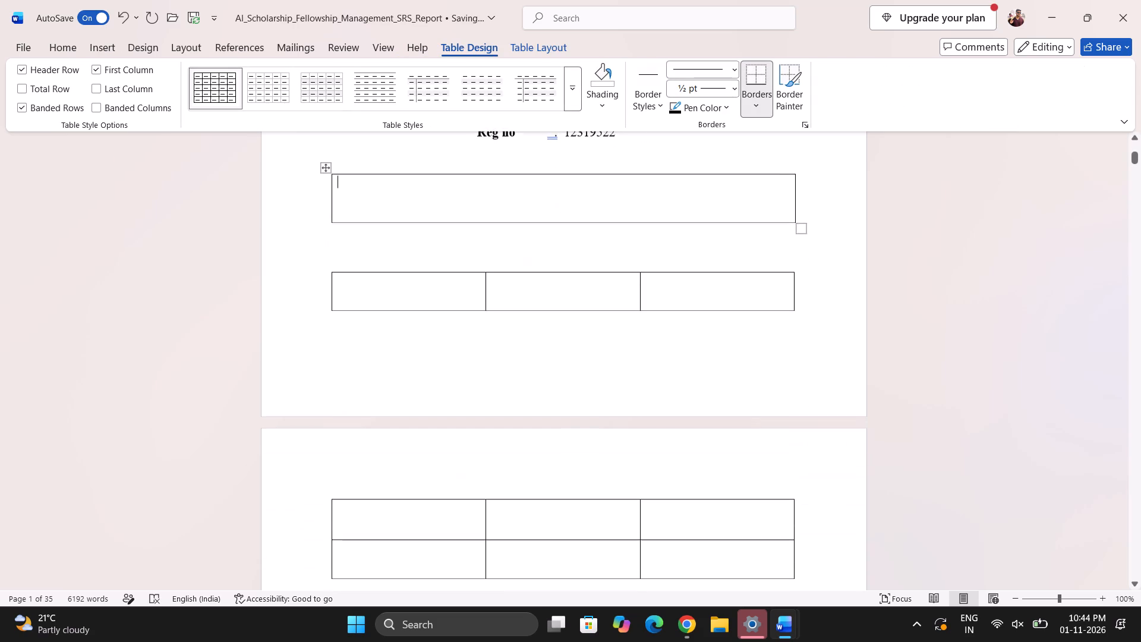
scroll(355, 253, "down", 1)
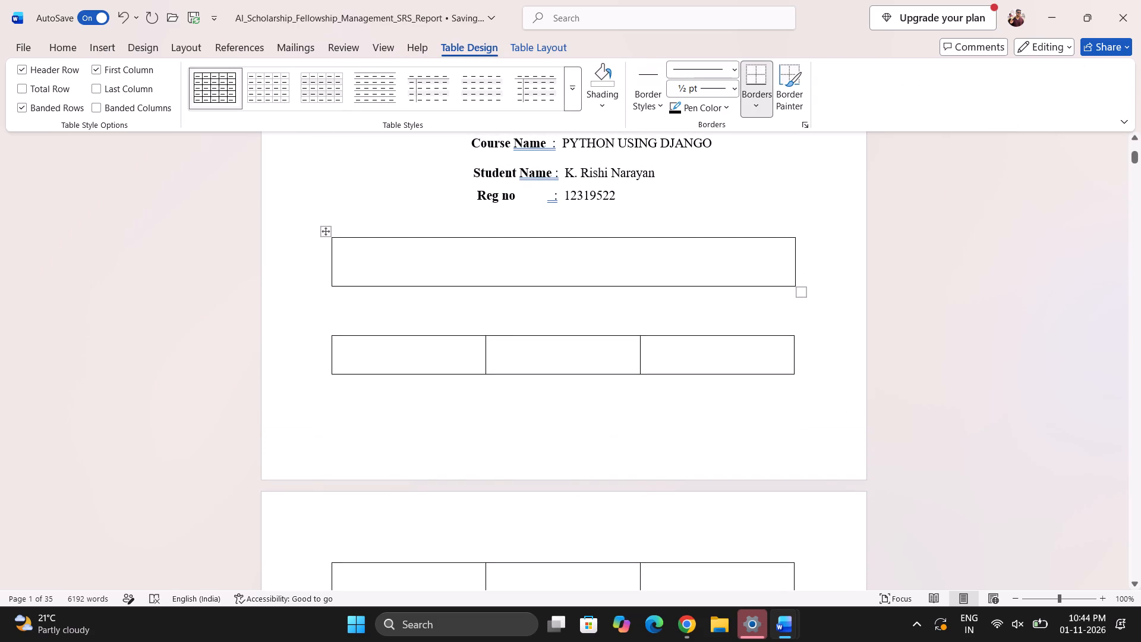
left_click_drag(798, 287, 778, 278)
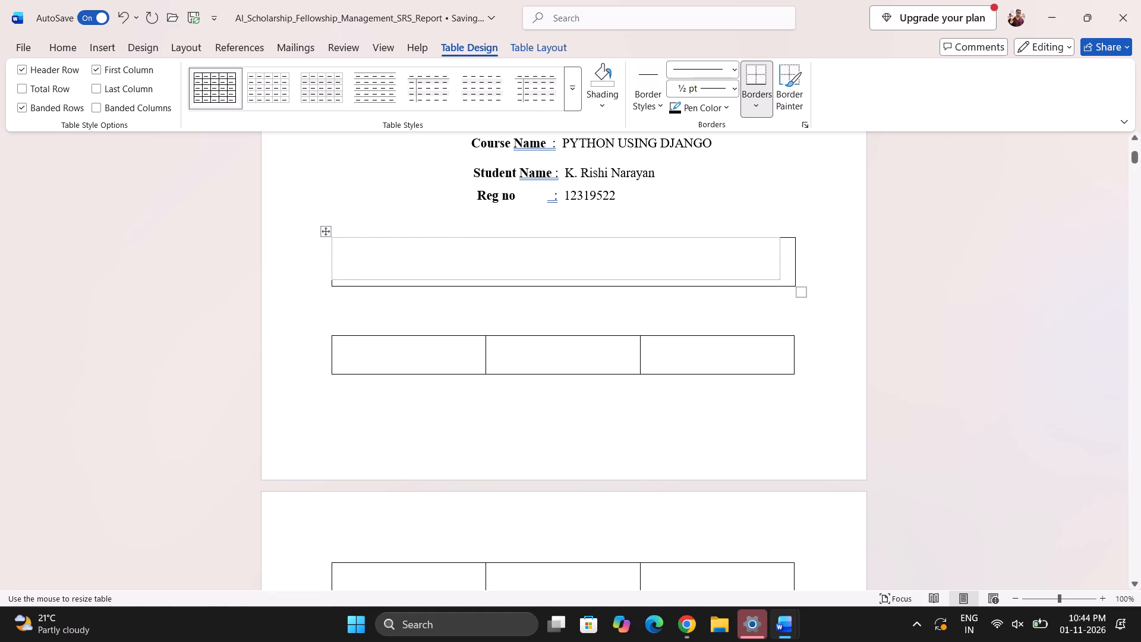
left_click_drag(778, 278, 754, 266)
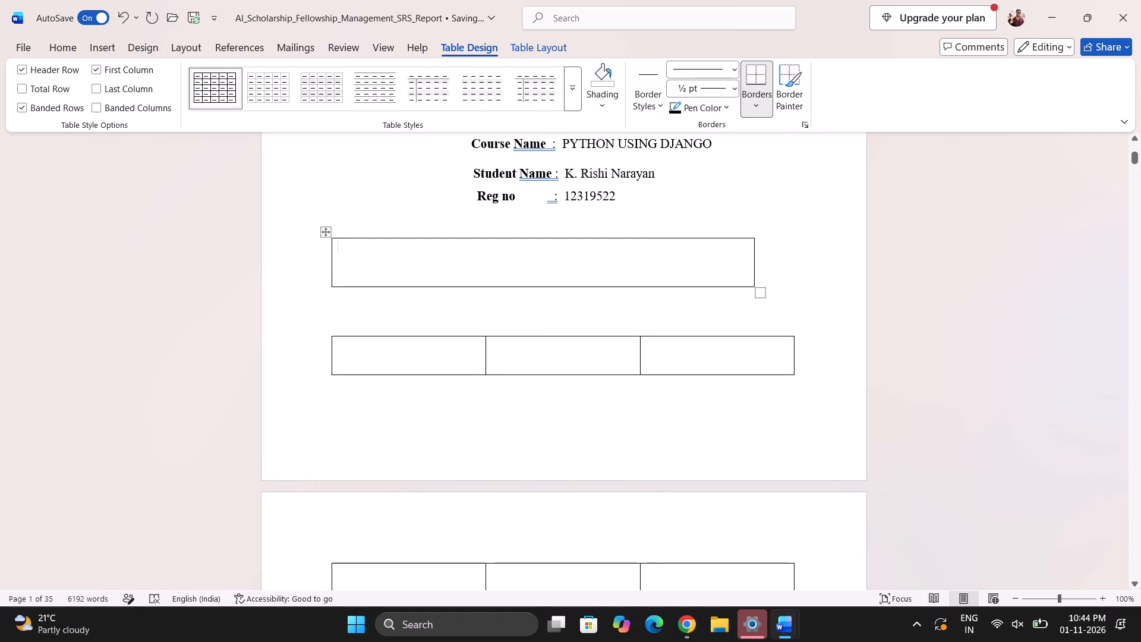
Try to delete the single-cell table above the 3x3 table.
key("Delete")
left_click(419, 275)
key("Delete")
Delete the empty line between the single-cell table and the 3x3 table to join them into one table.
left_click(614, 287)
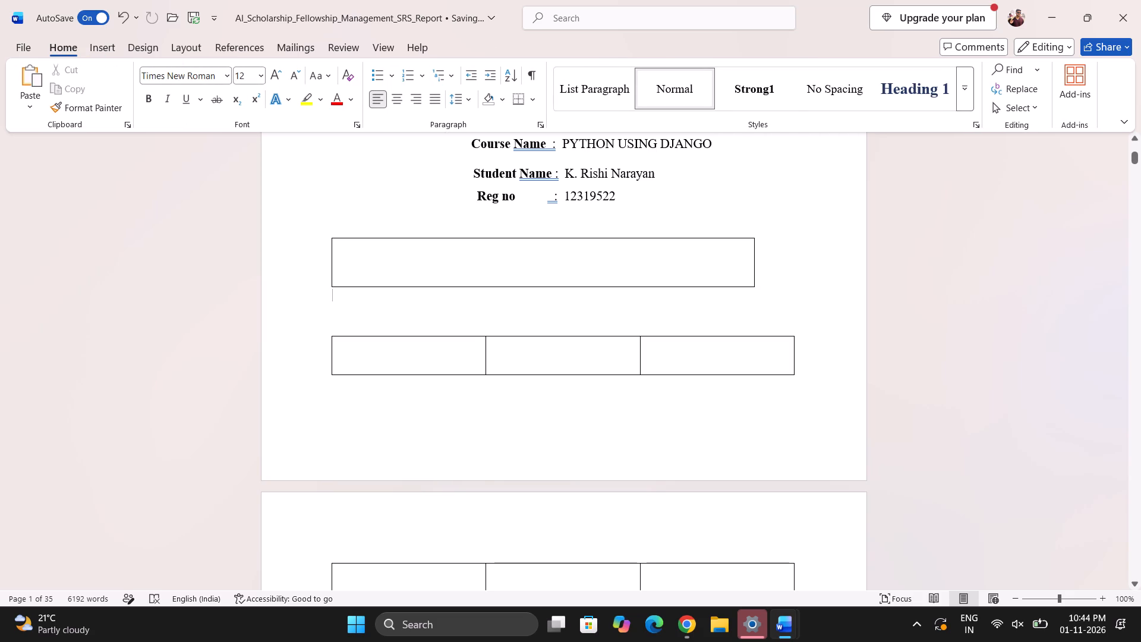
key("Delete")
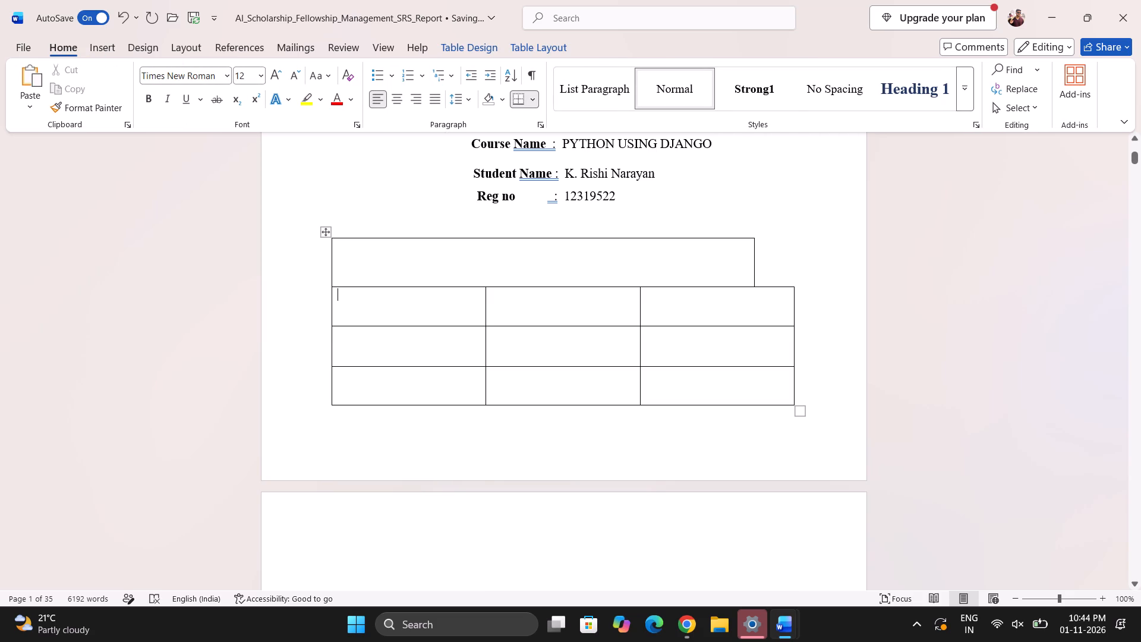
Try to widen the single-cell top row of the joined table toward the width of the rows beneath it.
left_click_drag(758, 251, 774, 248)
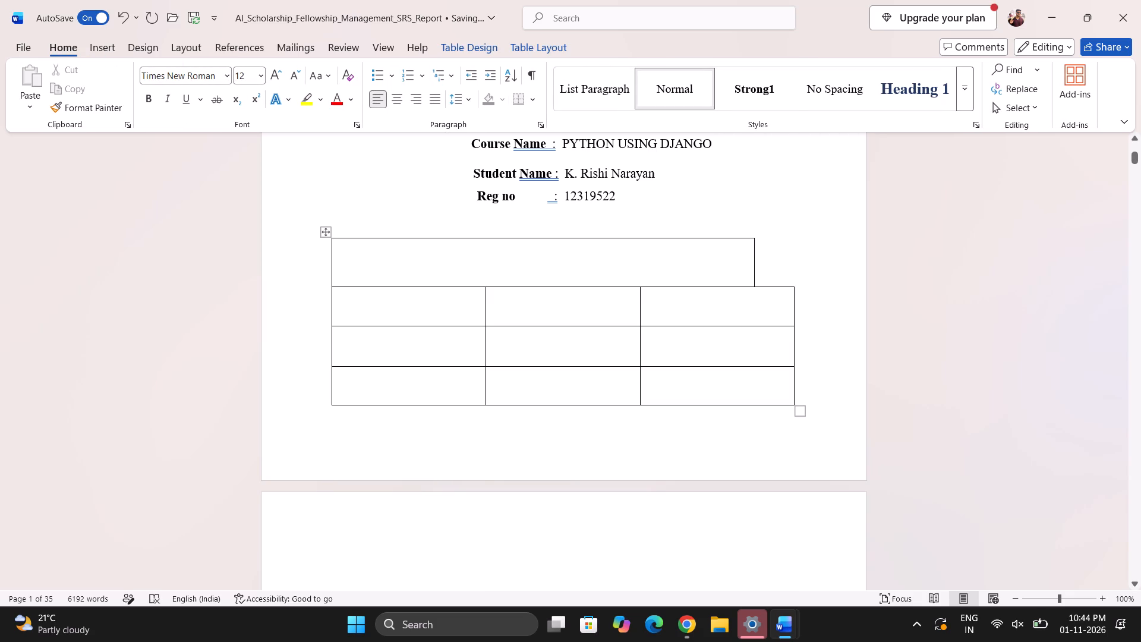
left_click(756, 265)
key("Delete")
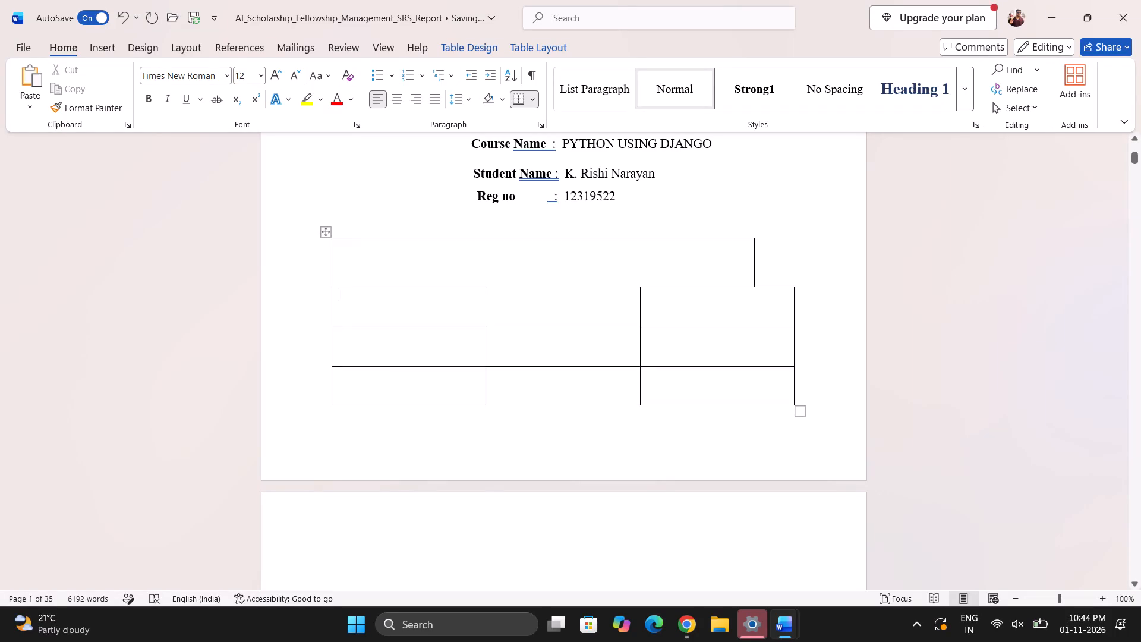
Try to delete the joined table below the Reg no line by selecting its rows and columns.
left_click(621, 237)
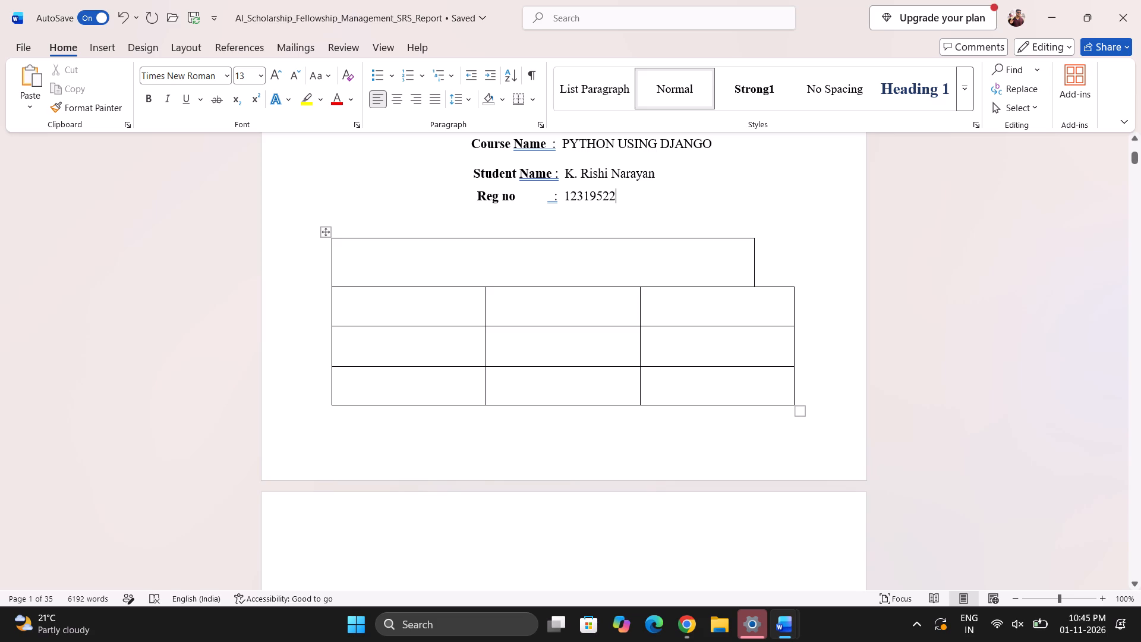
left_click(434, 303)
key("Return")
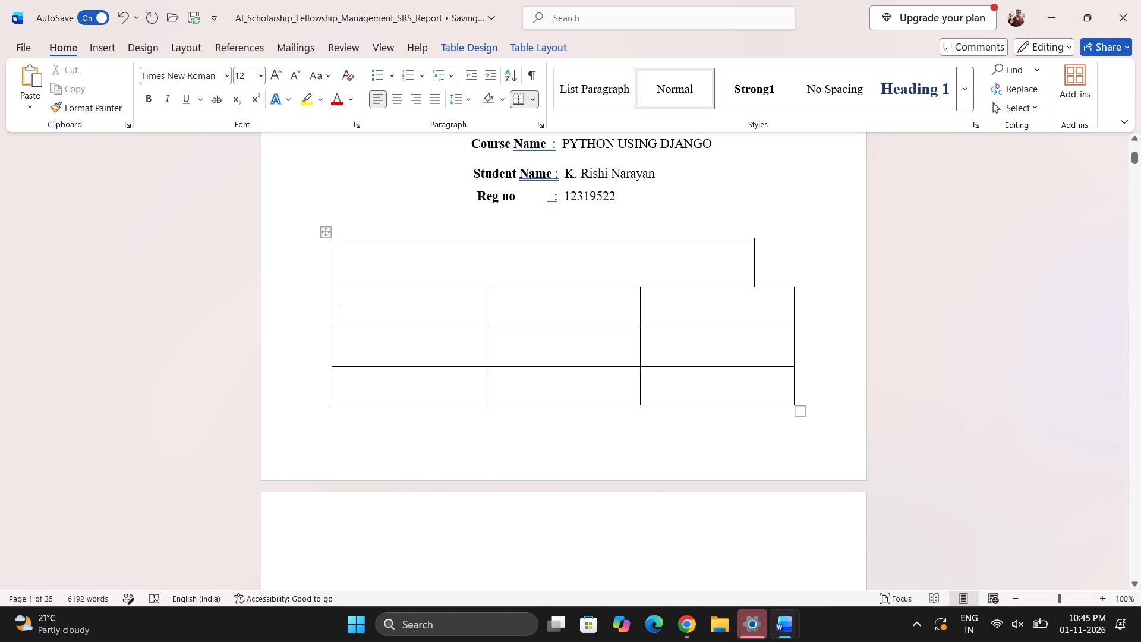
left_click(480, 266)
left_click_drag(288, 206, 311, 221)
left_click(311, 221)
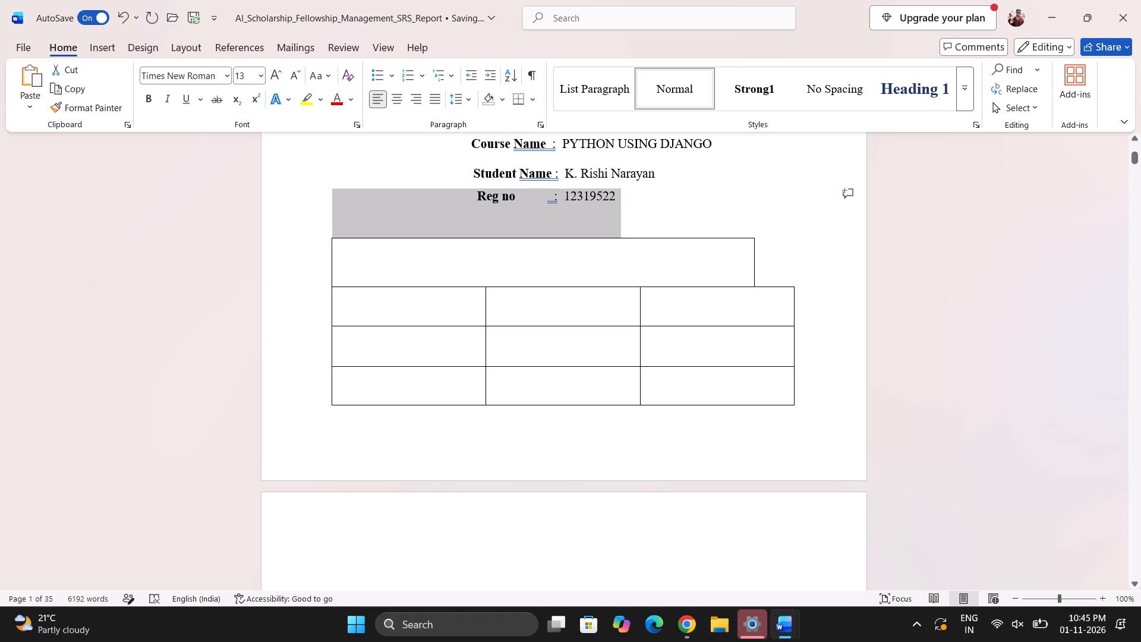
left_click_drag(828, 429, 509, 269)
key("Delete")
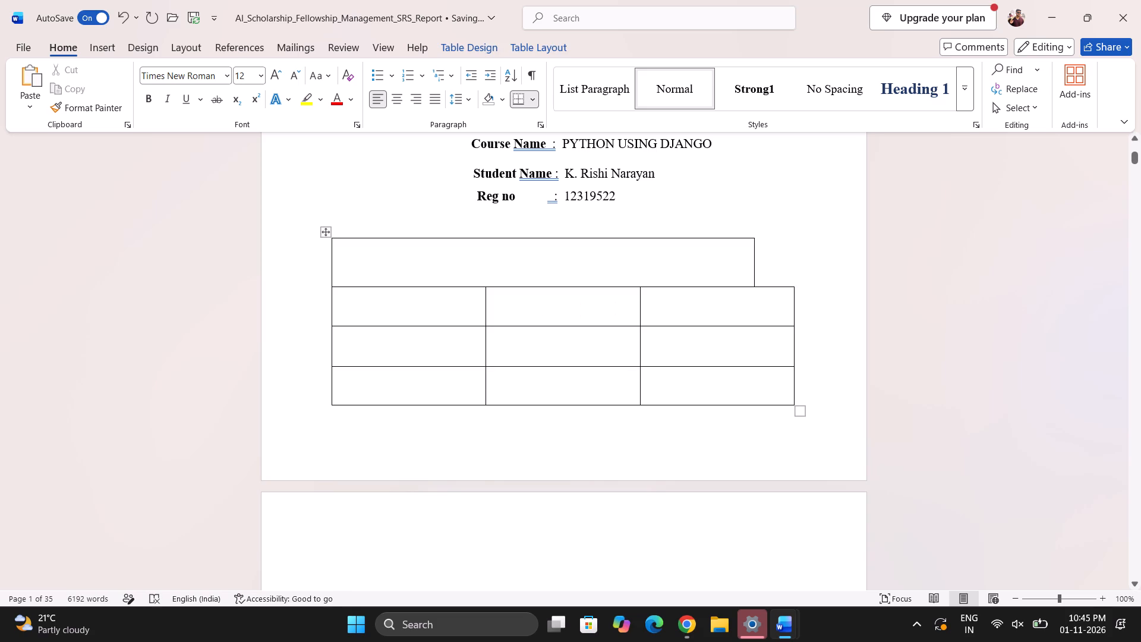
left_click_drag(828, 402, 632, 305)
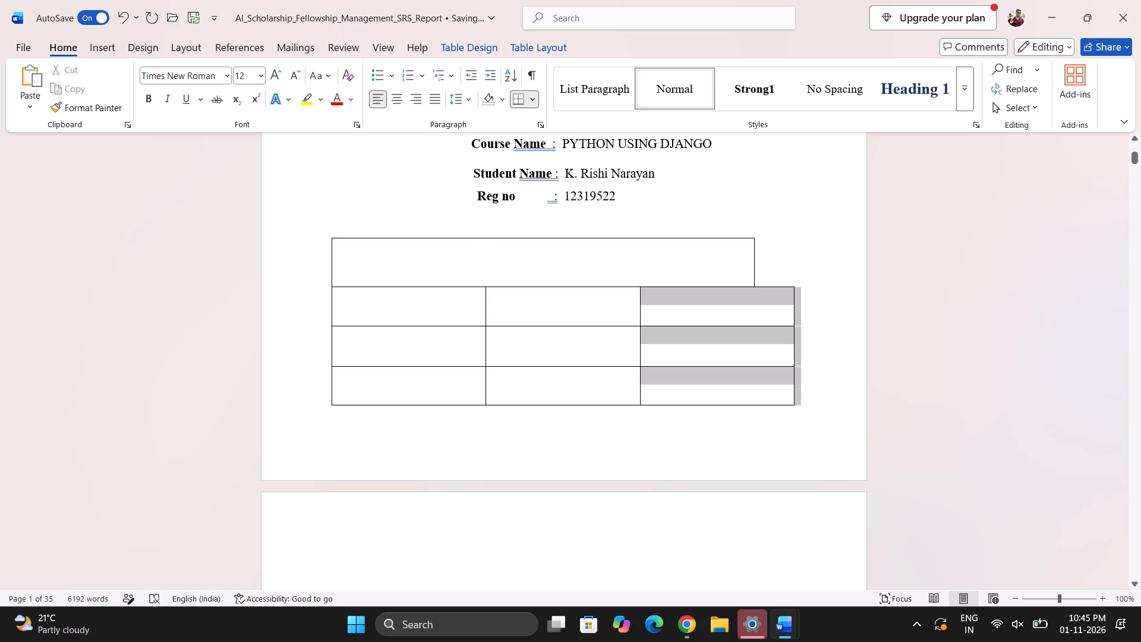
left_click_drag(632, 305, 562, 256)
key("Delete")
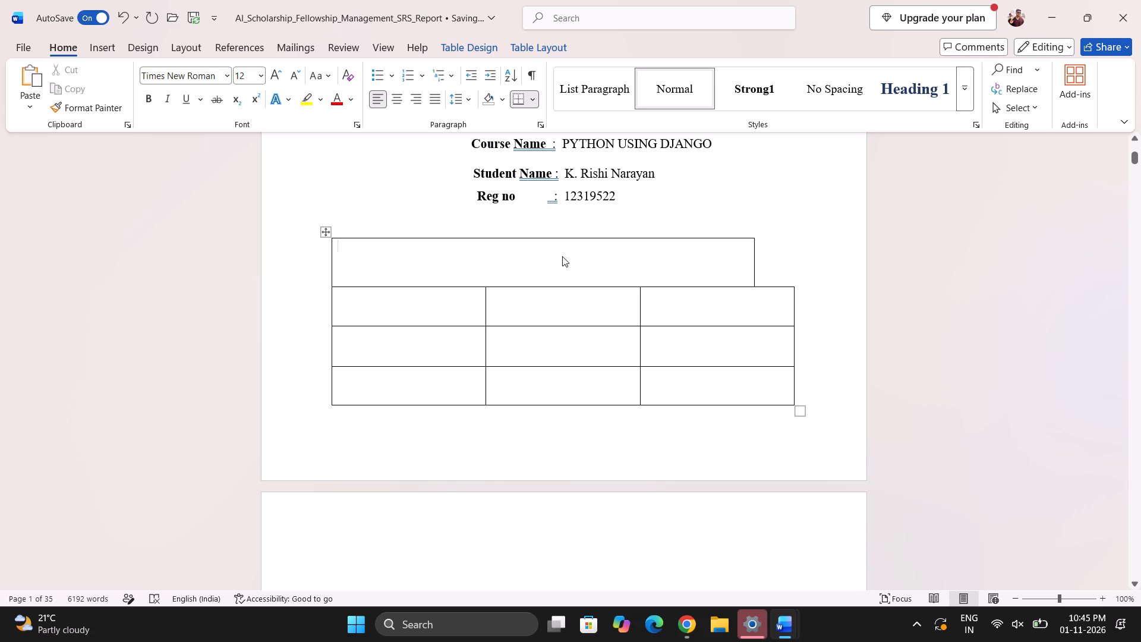
Undo the table edits step by step until both tables are gone from below the Reg no line.
key("ctrl+z")
key("ctrl+z")
key("ctrl+z")
key("ctrl+z")
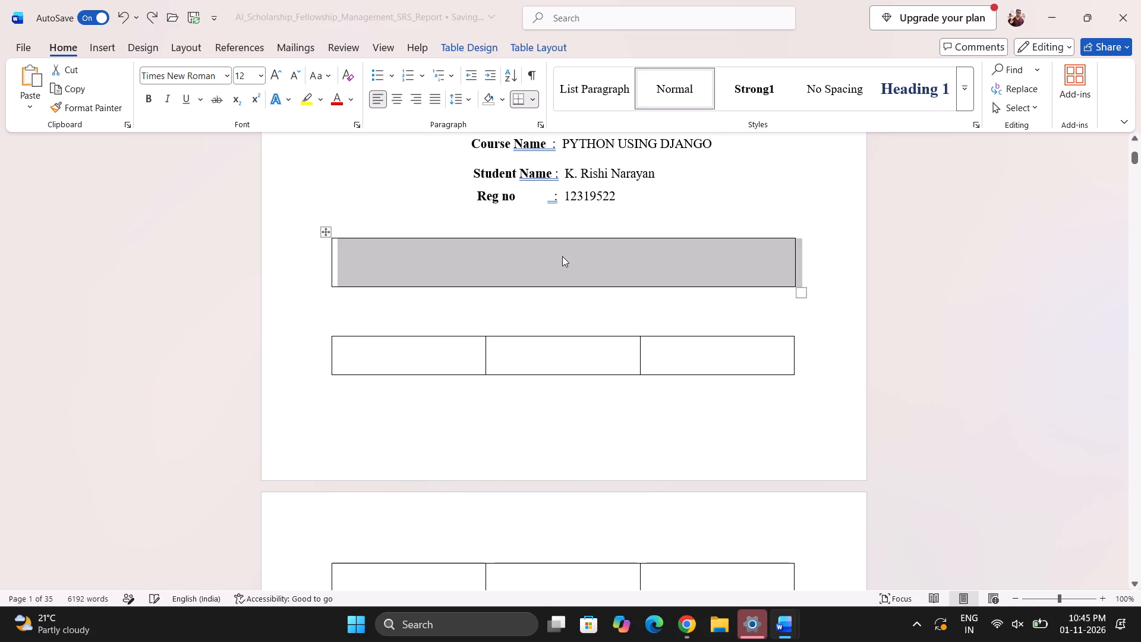
key("ctrl+z")
key("ctrl+z")
key("ctrl+z")
key("ctrl+z")
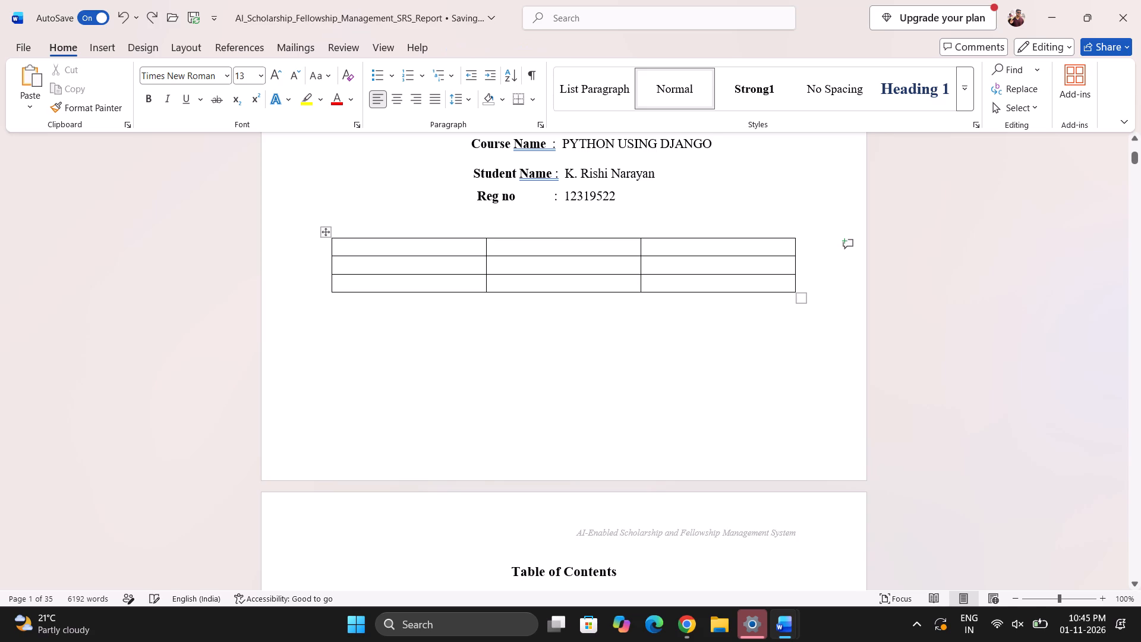
key("ctrl+z")
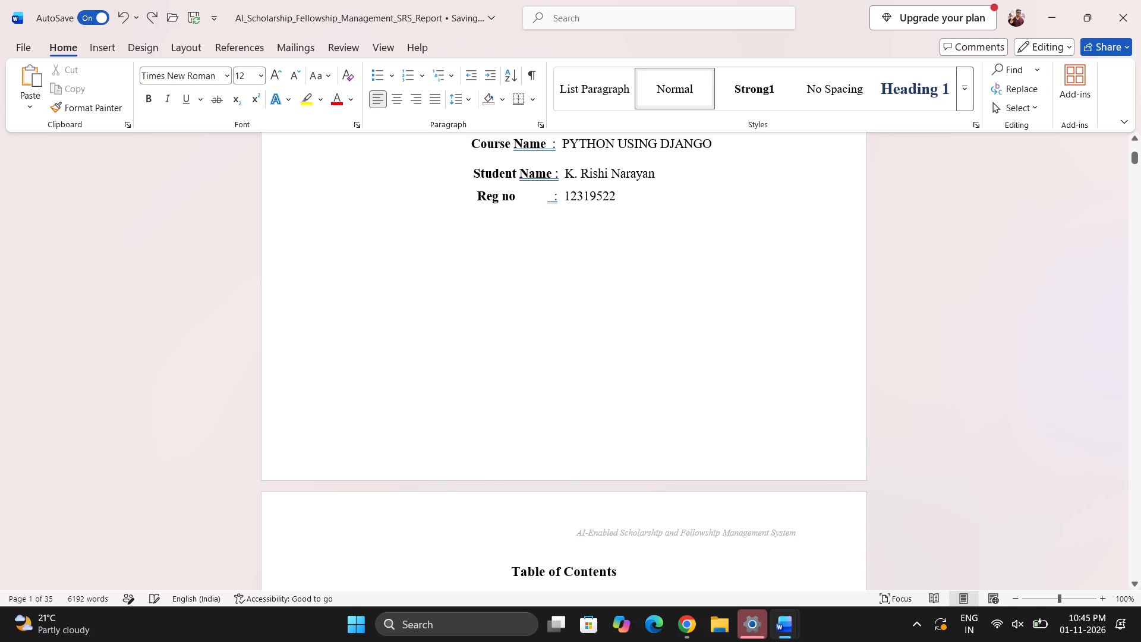
left_click(549, 267)
Remove the empty space above the title "AI-Enabled Scholarship and Fellowship Management System" on the cover page.
scroll(456, 253, "up", 2)
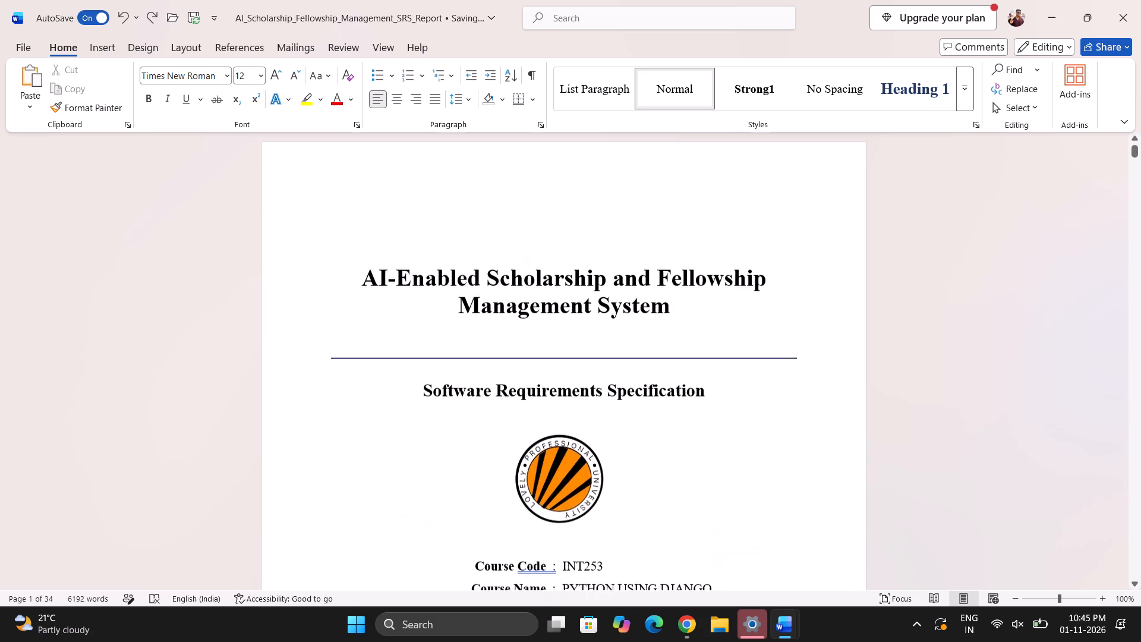
scroll(456, 253, "up", 2)
left_click(367, 278)
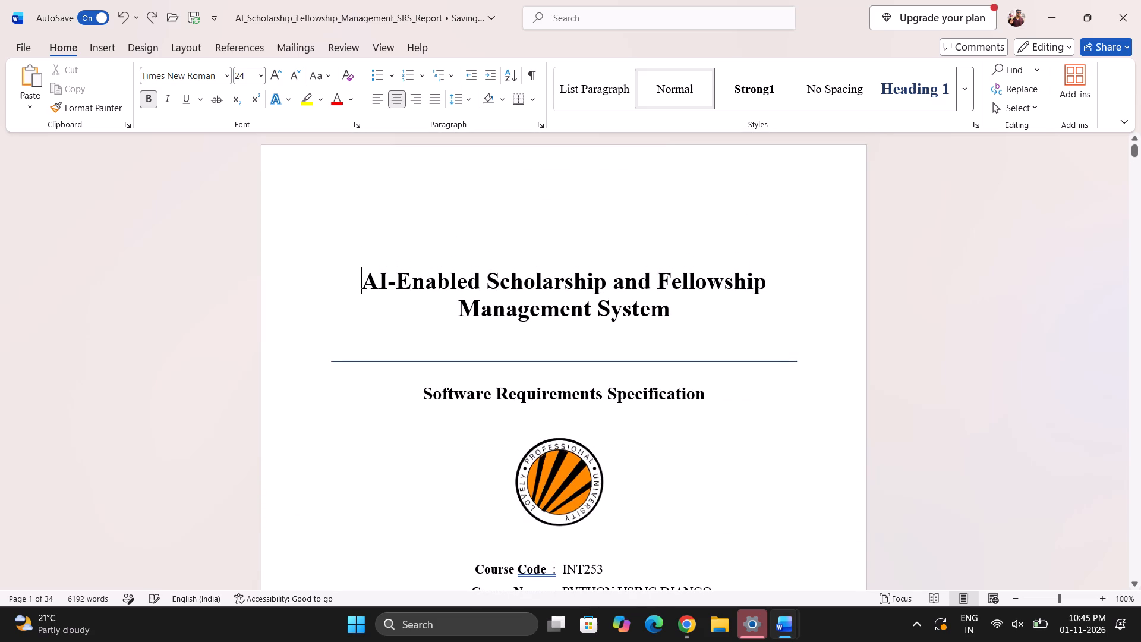
key("BackSpace")
key("BackSpace")
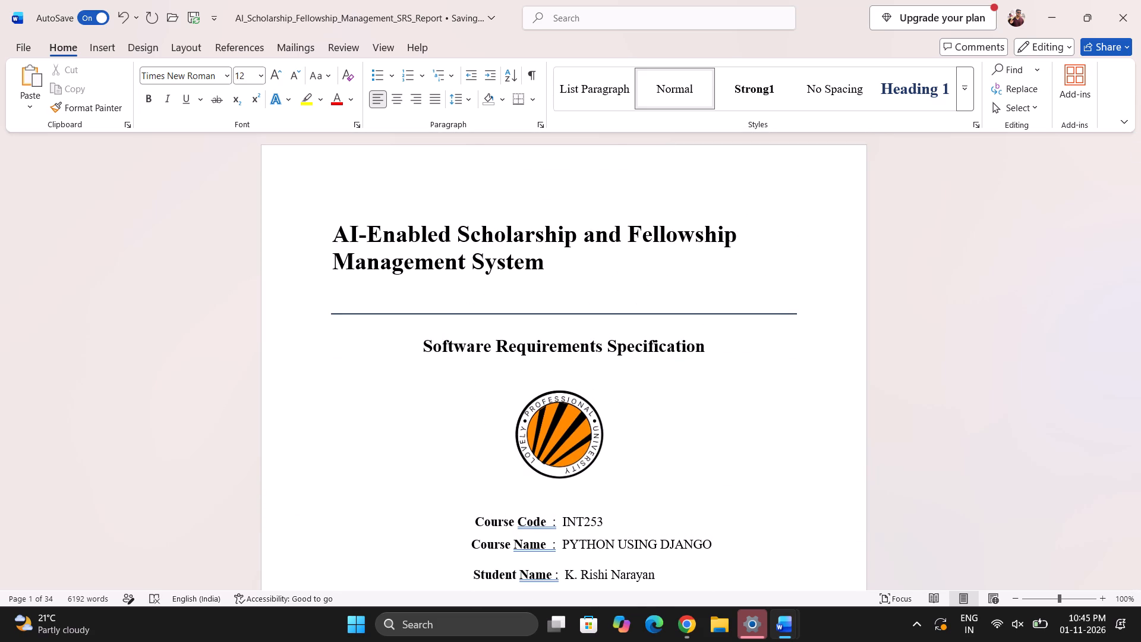
key("BackSpace")
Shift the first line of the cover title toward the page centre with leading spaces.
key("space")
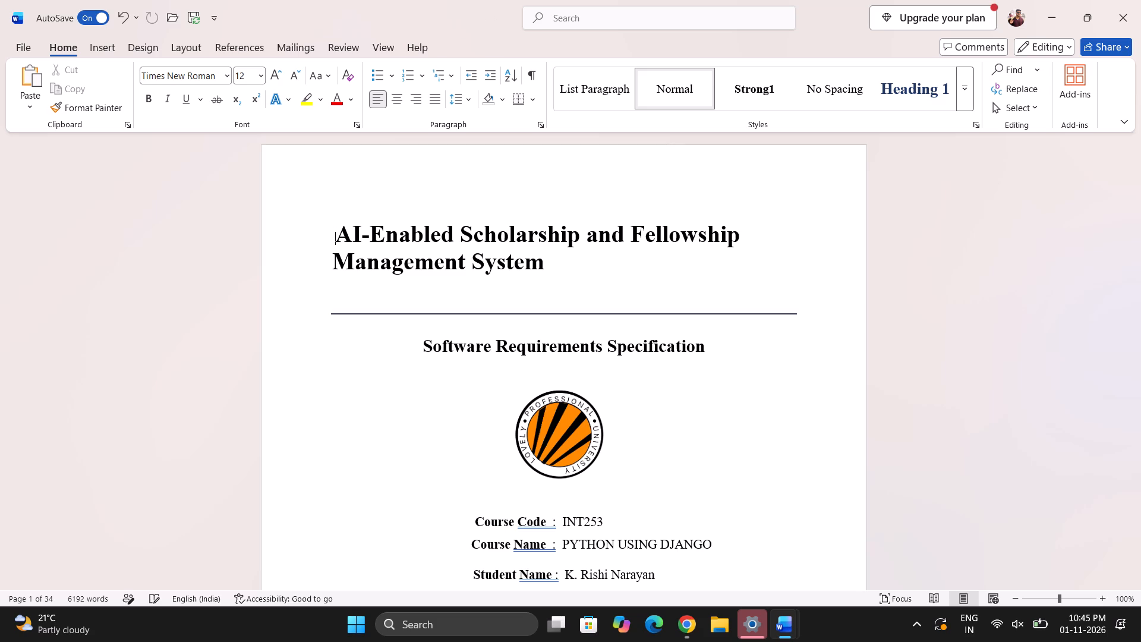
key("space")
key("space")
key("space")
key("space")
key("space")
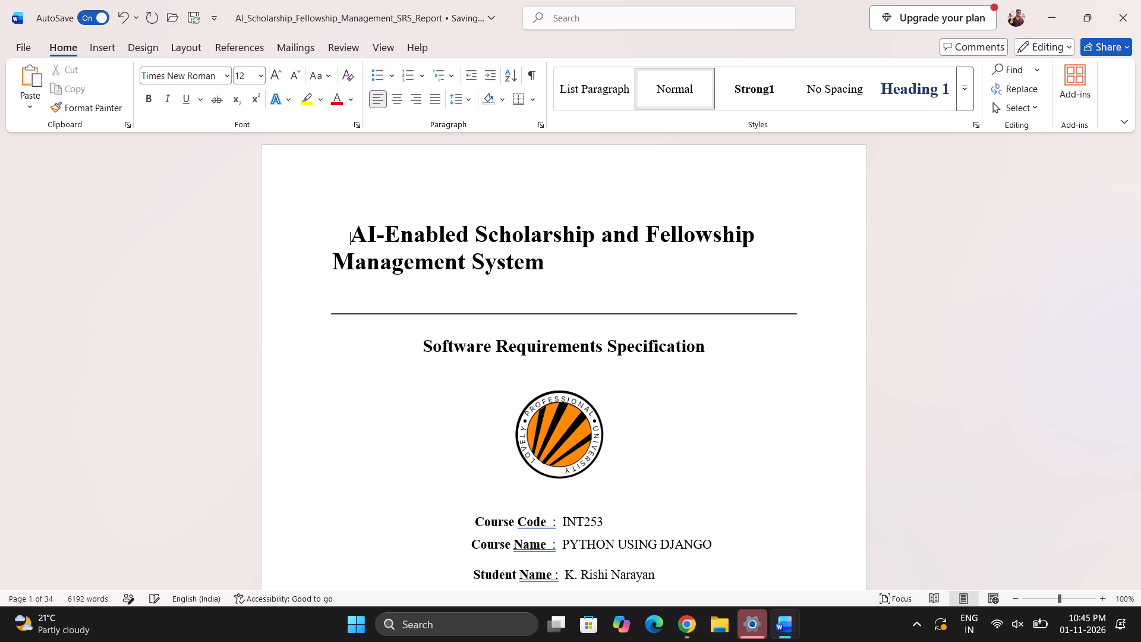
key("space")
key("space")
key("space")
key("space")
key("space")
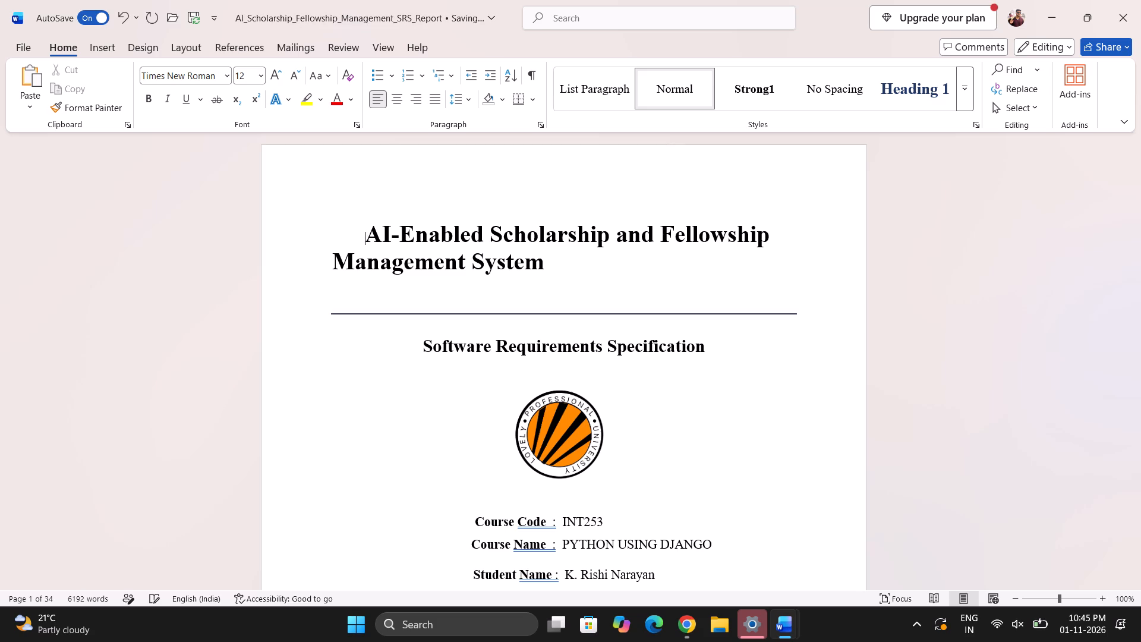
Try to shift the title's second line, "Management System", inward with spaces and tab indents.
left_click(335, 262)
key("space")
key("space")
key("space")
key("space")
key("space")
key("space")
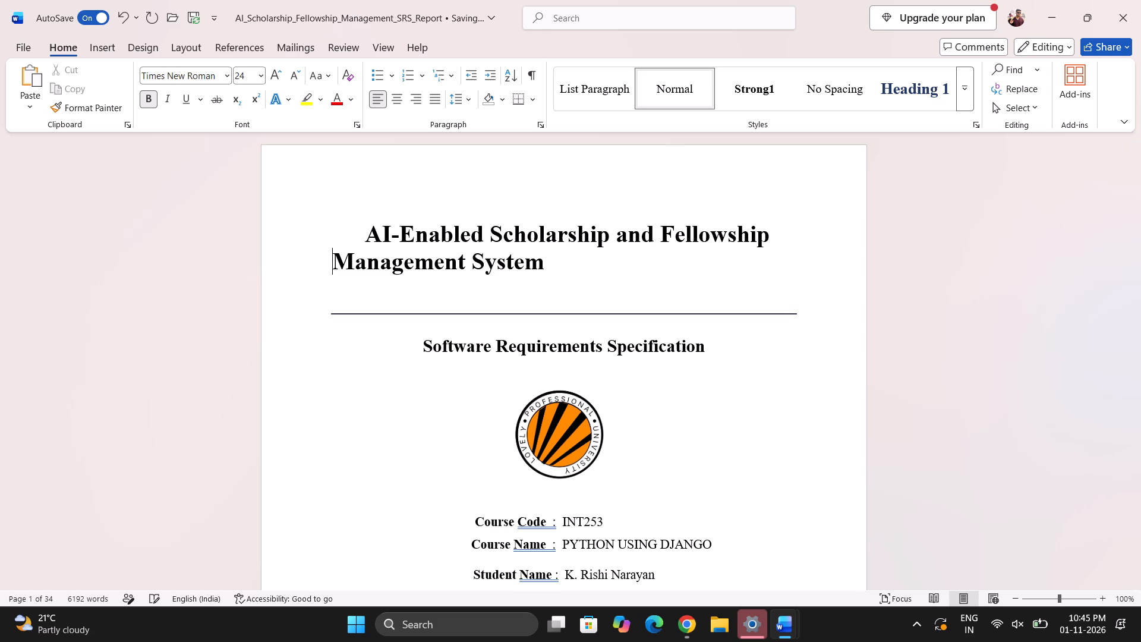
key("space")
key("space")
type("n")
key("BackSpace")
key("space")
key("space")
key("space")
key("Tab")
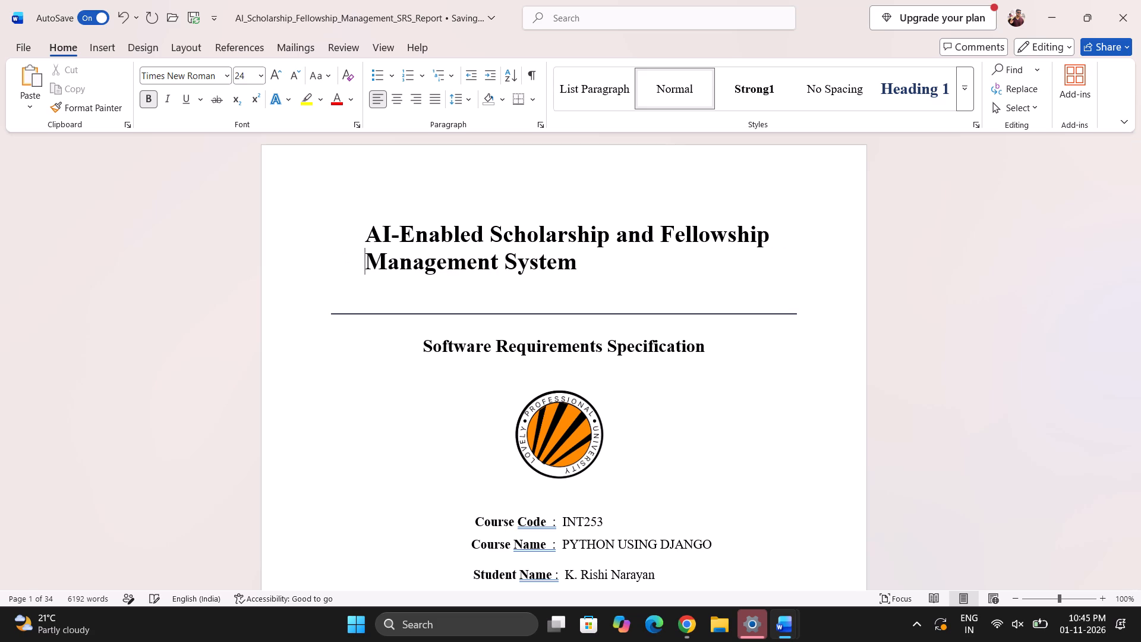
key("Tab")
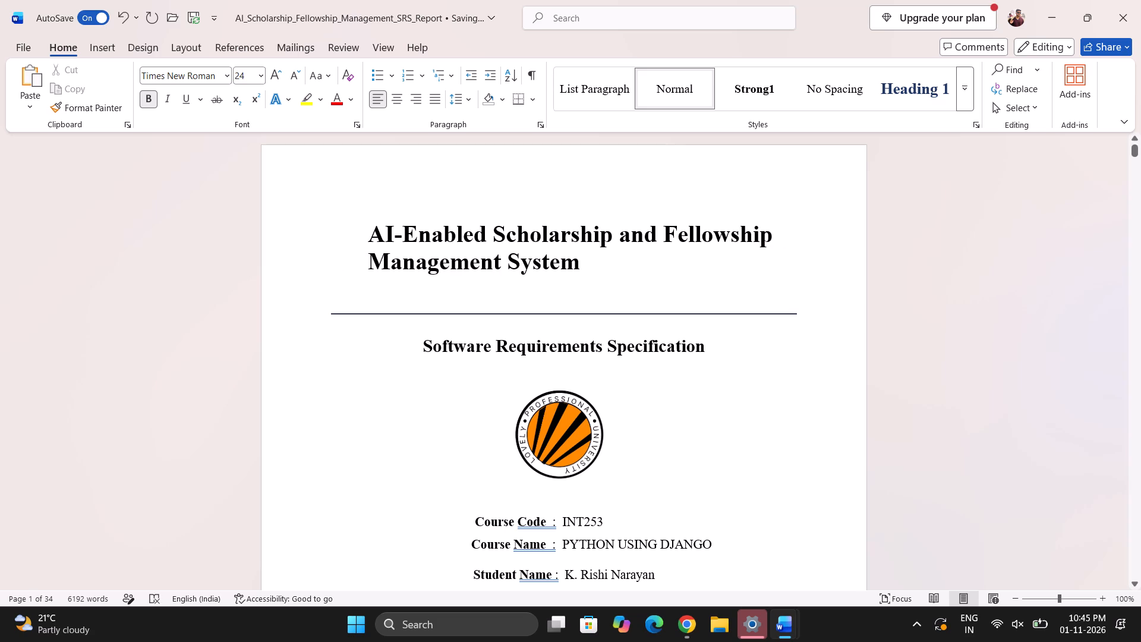
Reset the title's indent and indent both of its lines evenly by one tab stop, undoing any excess indent.
left_click(370, 232)
key("BackSpace")
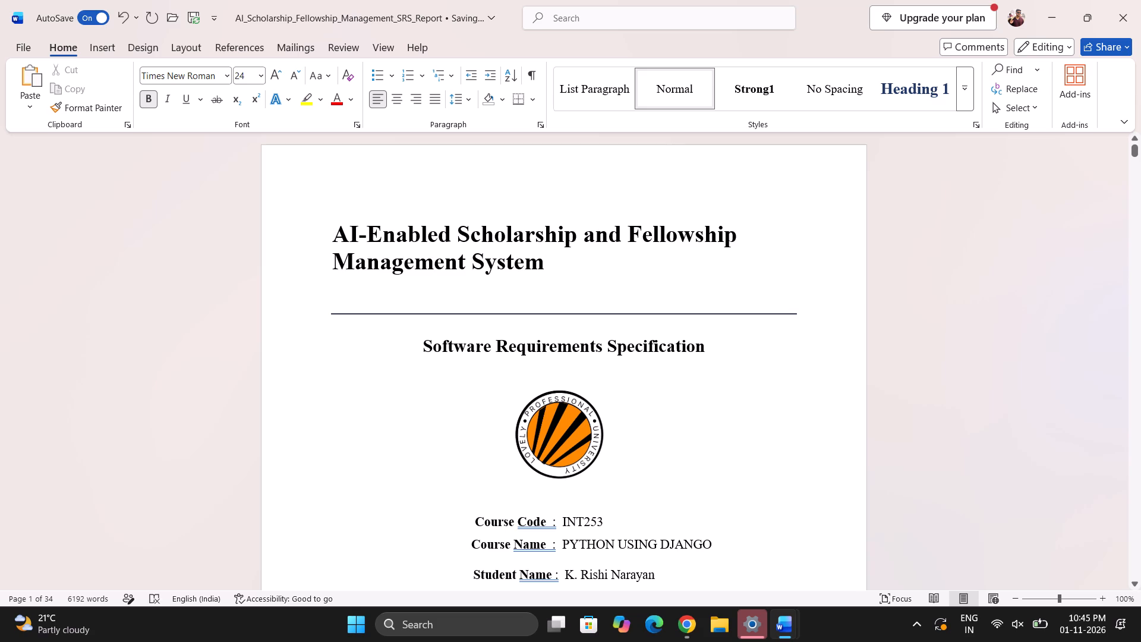
key("Tab")
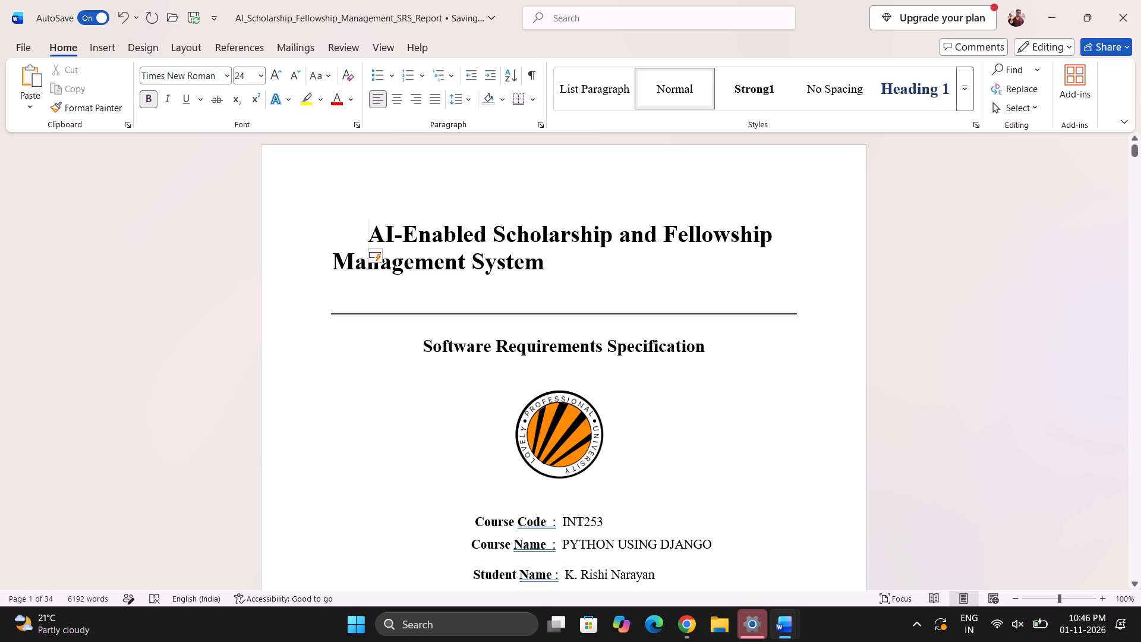
left_click(332, 259)
key("Tab")
key("Tab")
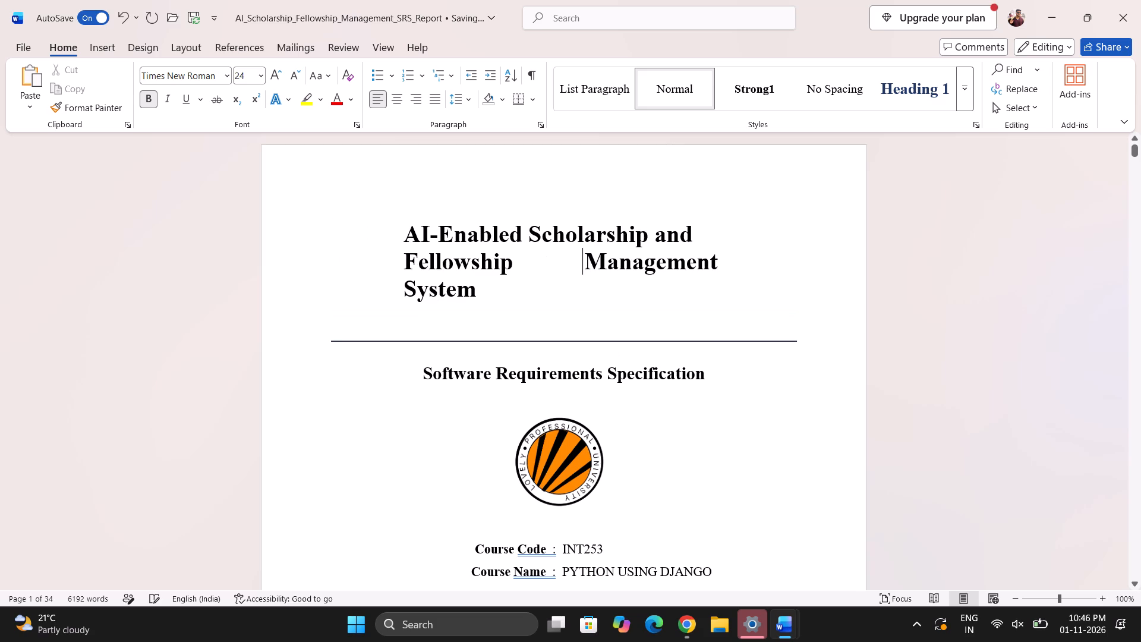
key("ctrl+z")
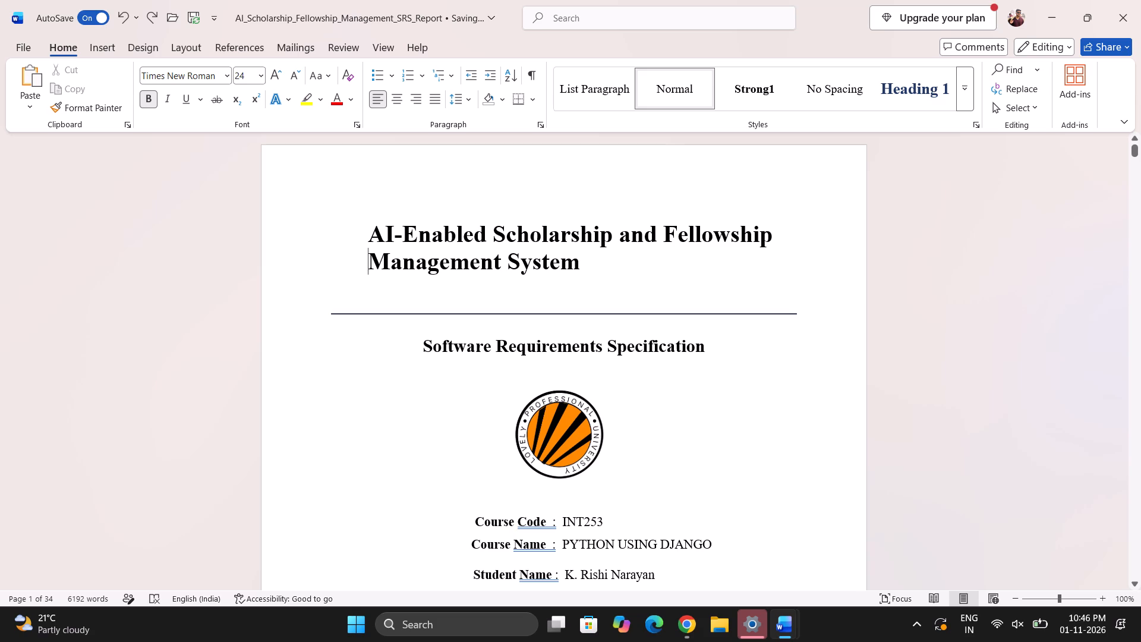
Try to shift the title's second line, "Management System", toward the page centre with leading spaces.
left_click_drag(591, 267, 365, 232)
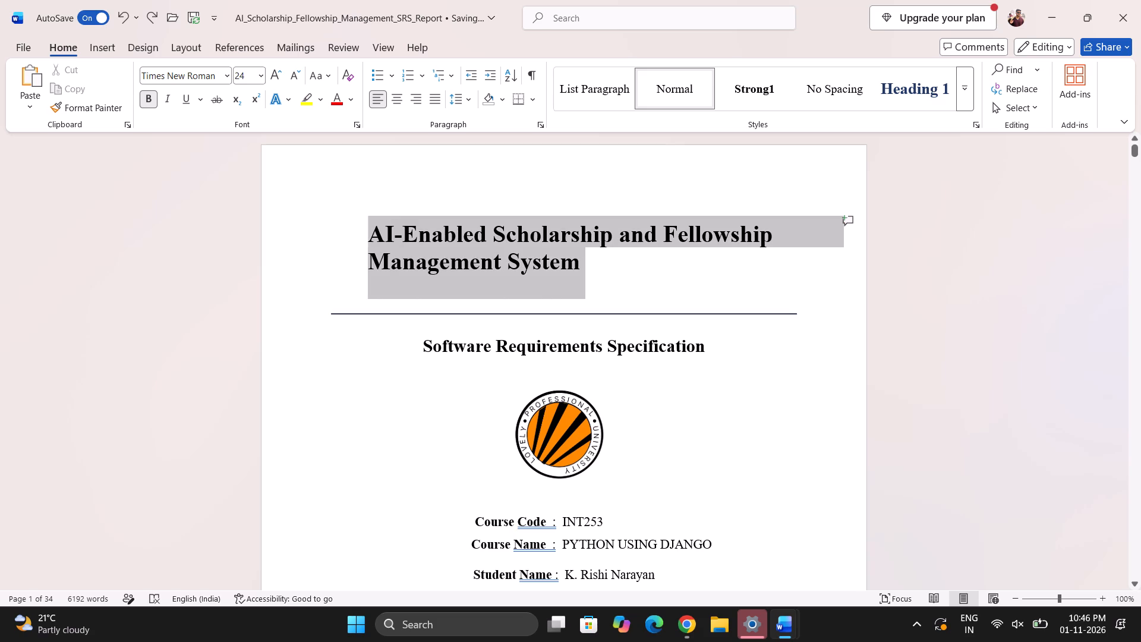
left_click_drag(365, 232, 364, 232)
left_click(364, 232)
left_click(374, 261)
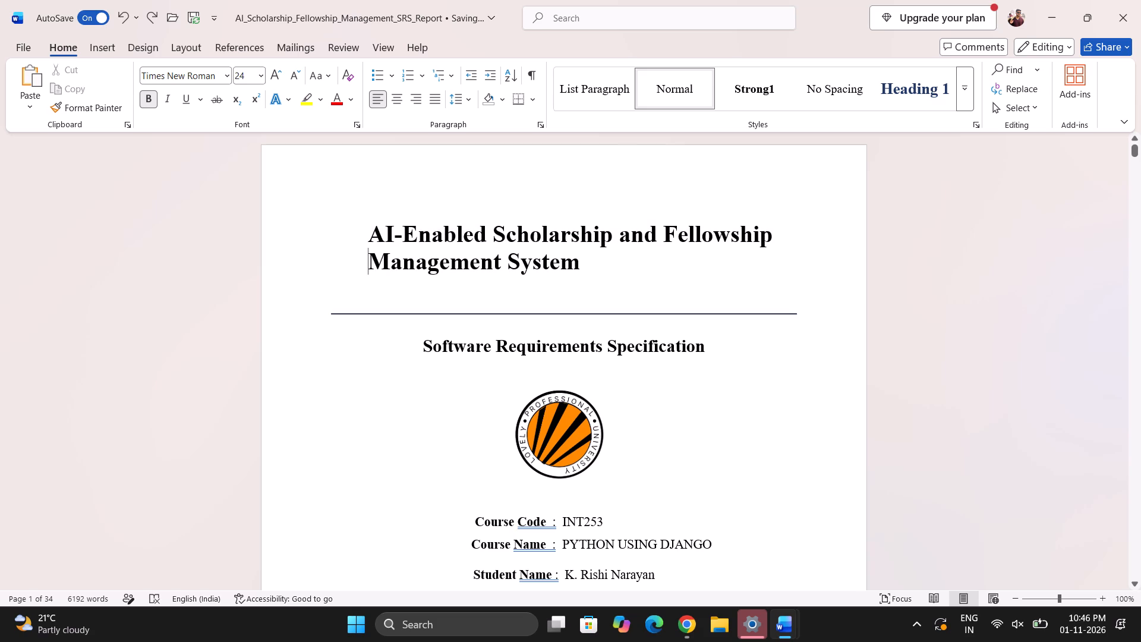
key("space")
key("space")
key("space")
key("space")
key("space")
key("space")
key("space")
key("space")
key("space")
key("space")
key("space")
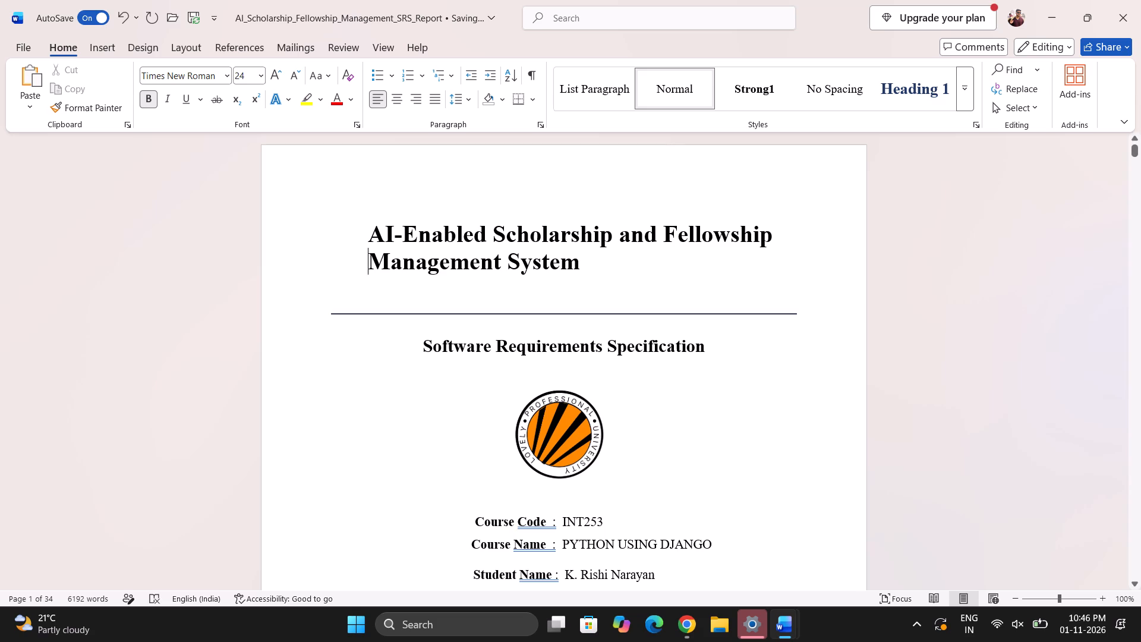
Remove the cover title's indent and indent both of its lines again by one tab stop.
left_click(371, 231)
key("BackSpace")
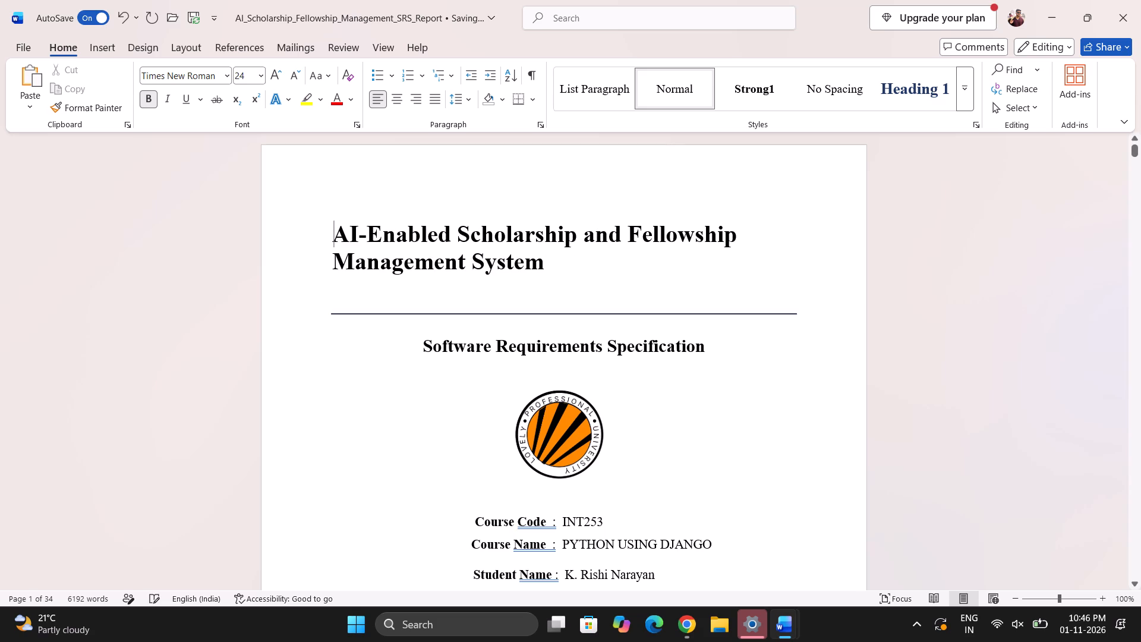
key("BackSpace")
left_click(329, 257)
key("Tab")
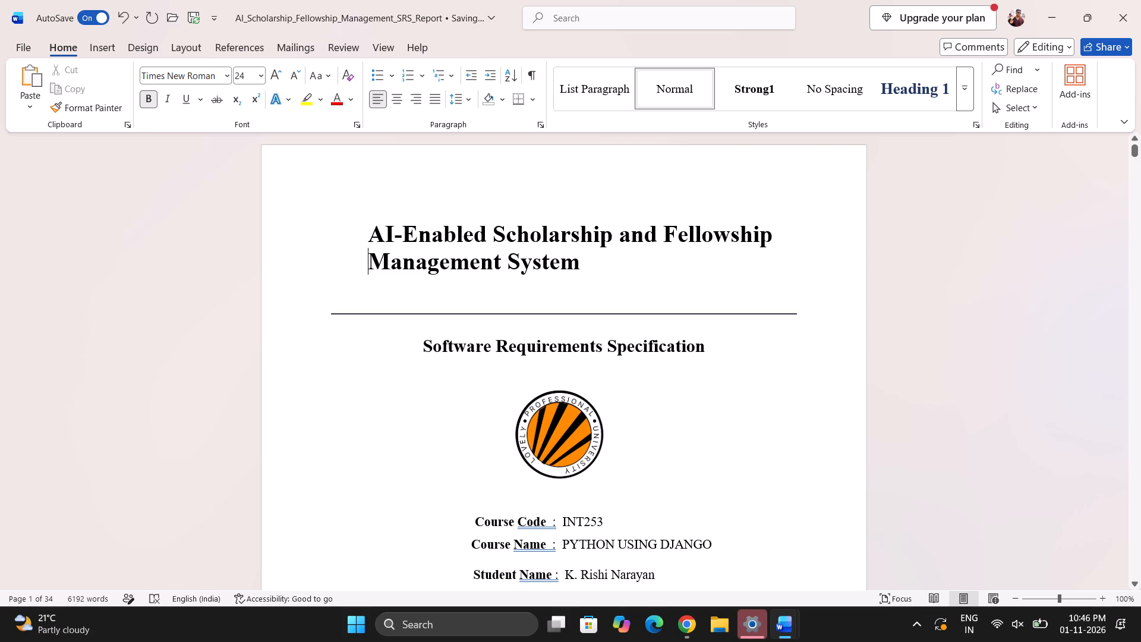
Undo the cover title's spacing and indent edits back to the centred title with the empty space above it.
key("ctrl+z")
key("ctrl+z")
key("ctrl+z")
key("ctrl+z")
key("ctrl+z")
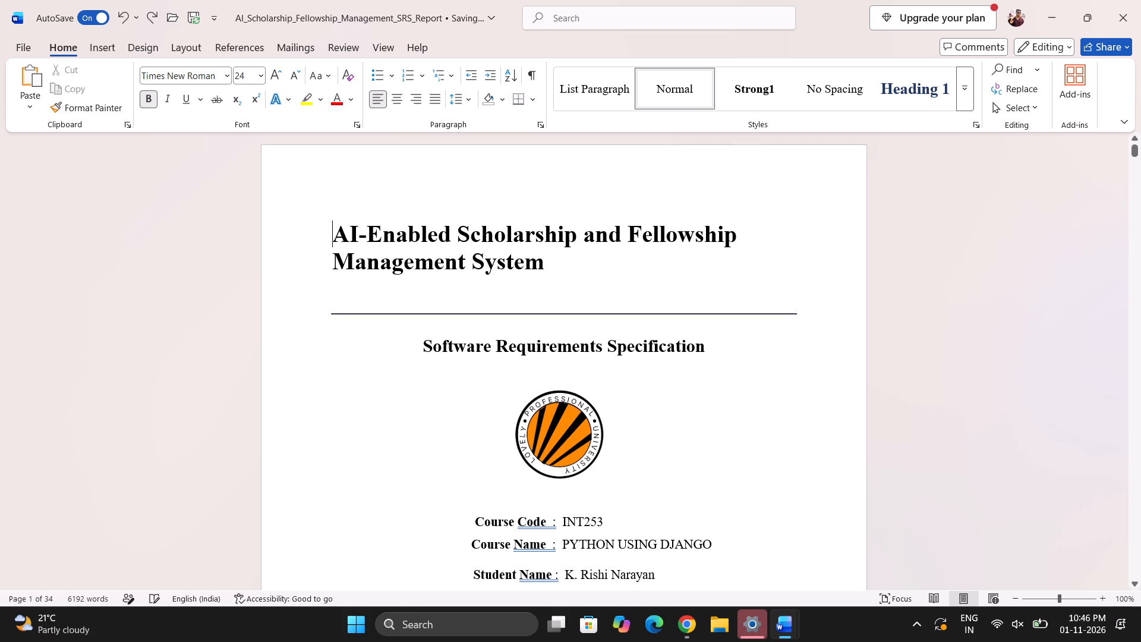
key("ctrl+z")
key("ctrl+z")
key("ctrl+z")
key("ctrl+z")
key("ctrl+z")
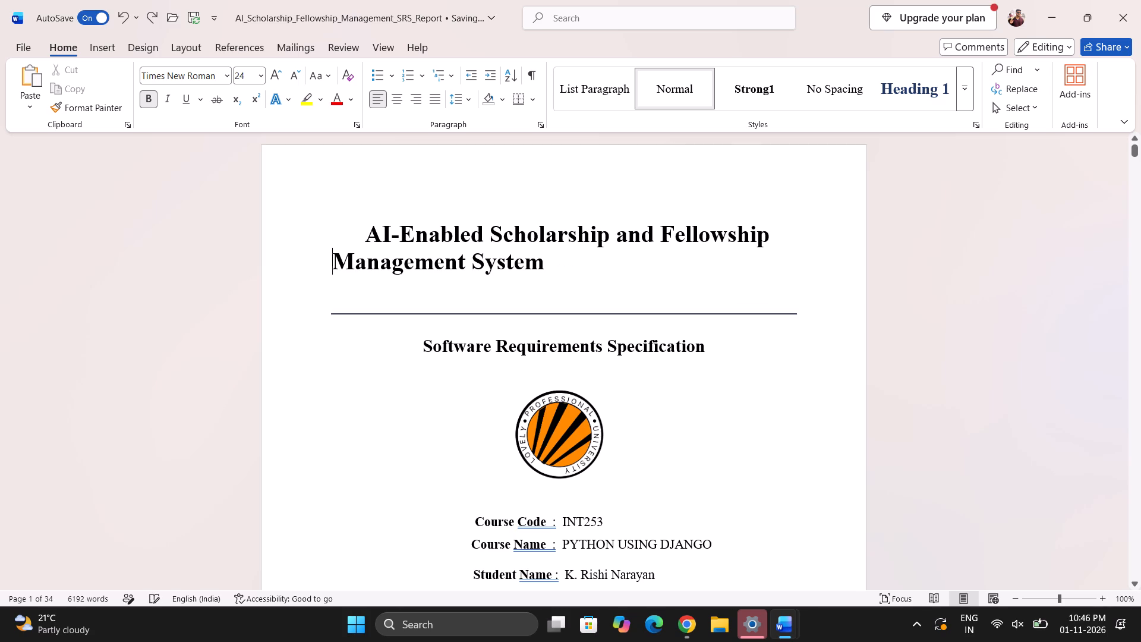
key("ctrl+z")
key("ctrl+z")
key("ctrl+z")
key("ctrl+z")
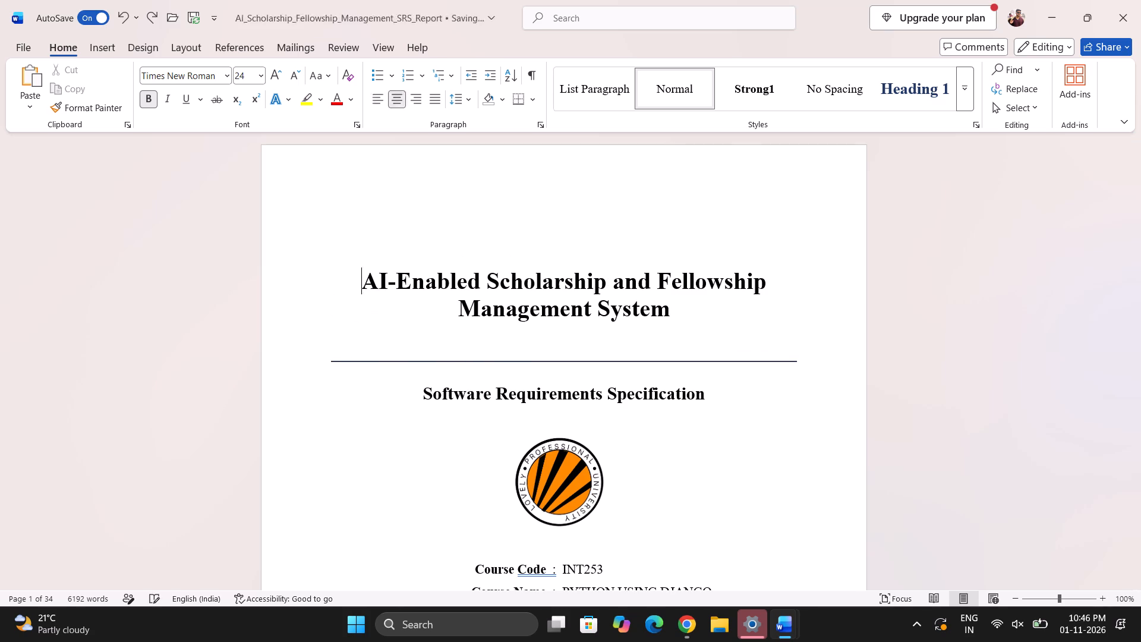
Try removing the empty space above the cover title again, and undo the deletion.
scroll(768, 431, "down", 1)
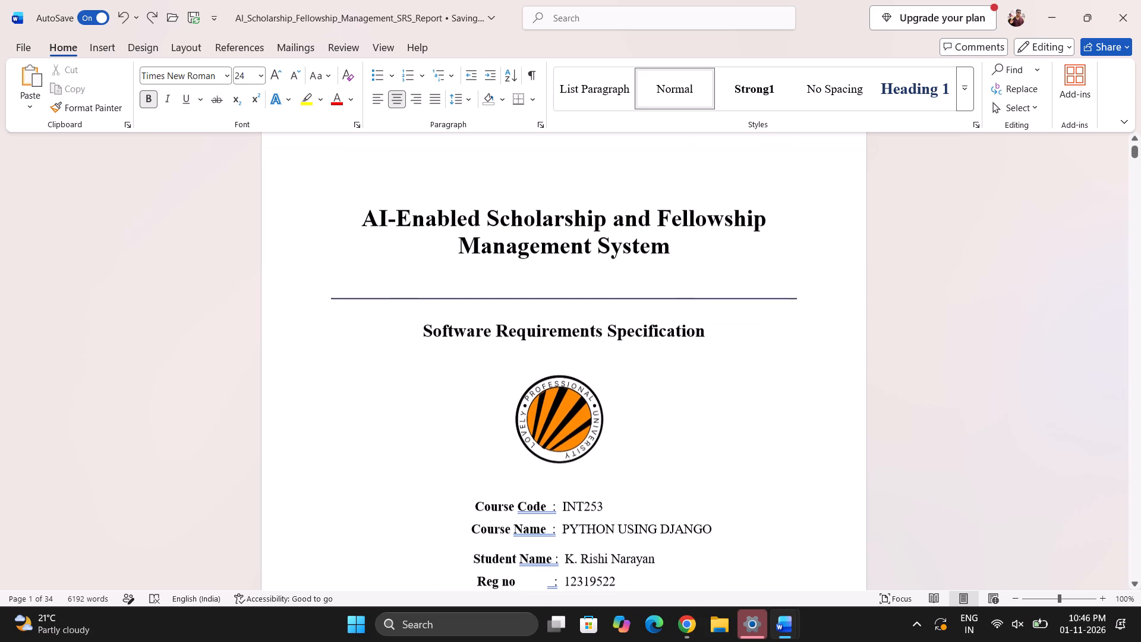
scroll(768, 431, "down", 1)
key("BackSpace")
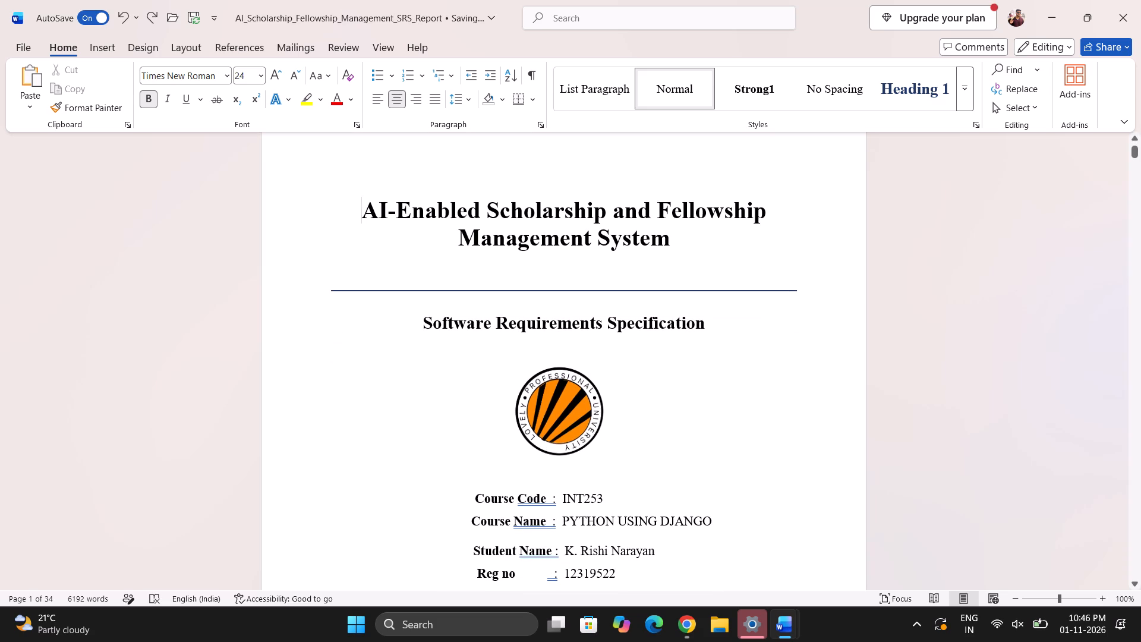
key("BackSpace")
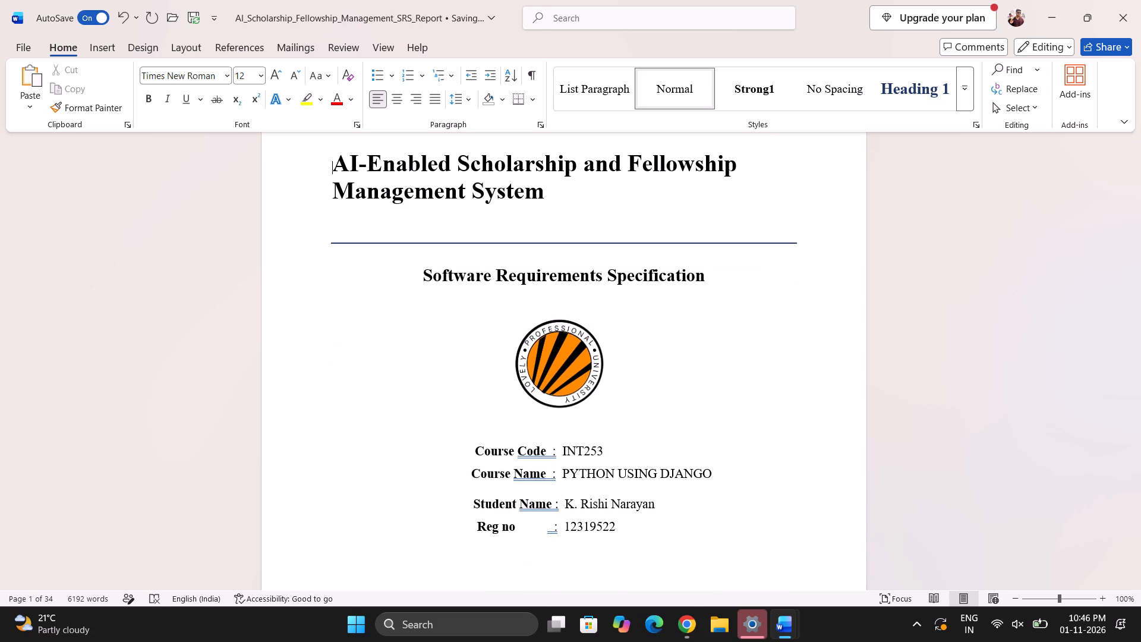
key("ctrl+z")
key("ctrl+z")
Insert a table with three columns and four rows in the blank area below the "Reg no" line.
scroll(497, 278, "up", 1)
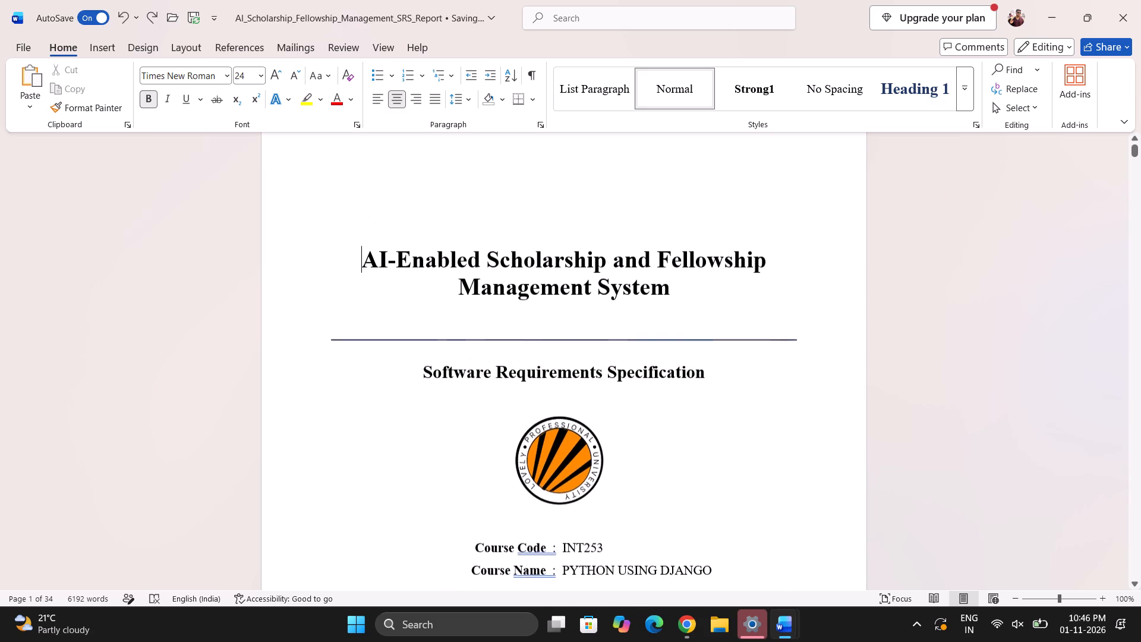
scroll(497, 278, "up", 1)
scroll(497, 278, "down", 4)
scroll(497, 278, "up", 1)
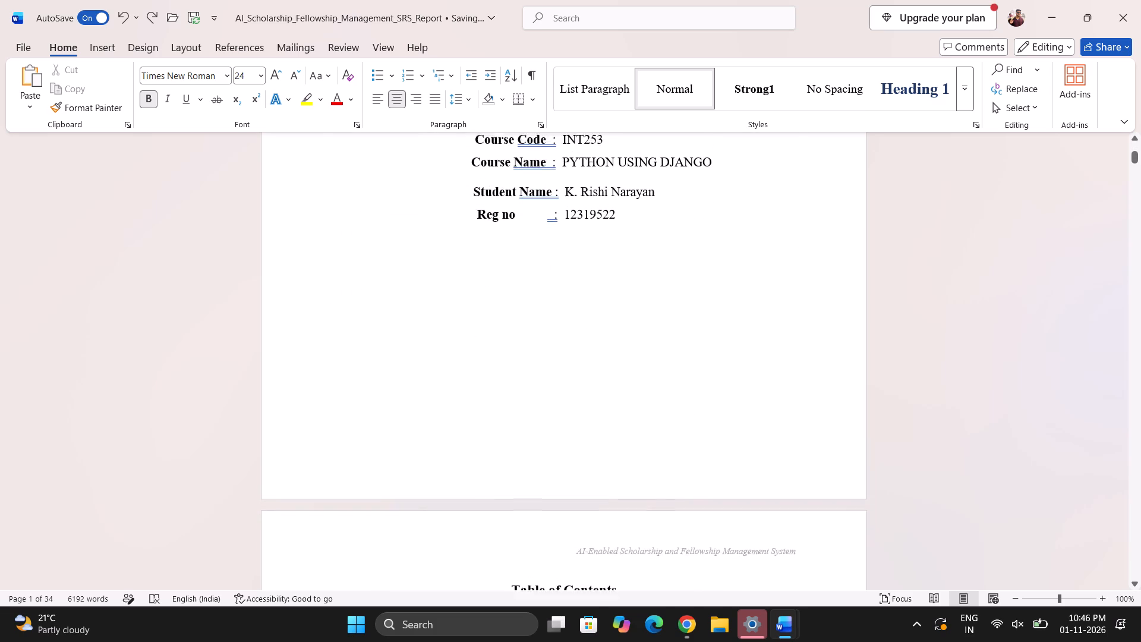
scroll(497, 278, "up", 1)
scroll(497, 278, "down", 2)
left_click(474, 410)
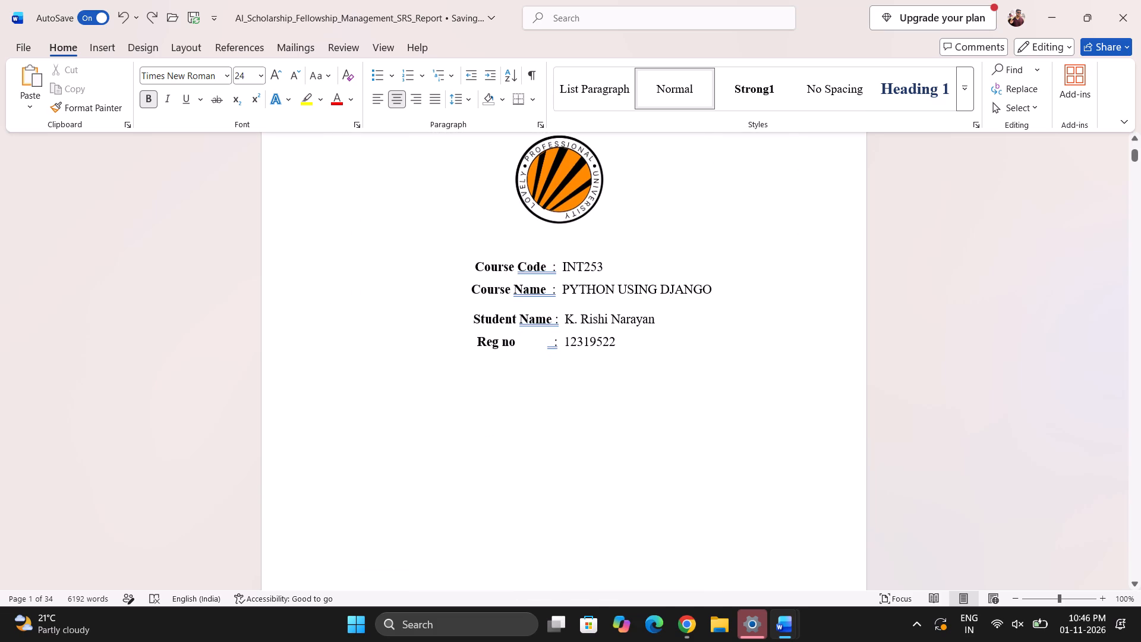
left_click(101, 46)
left_click(114, 75)
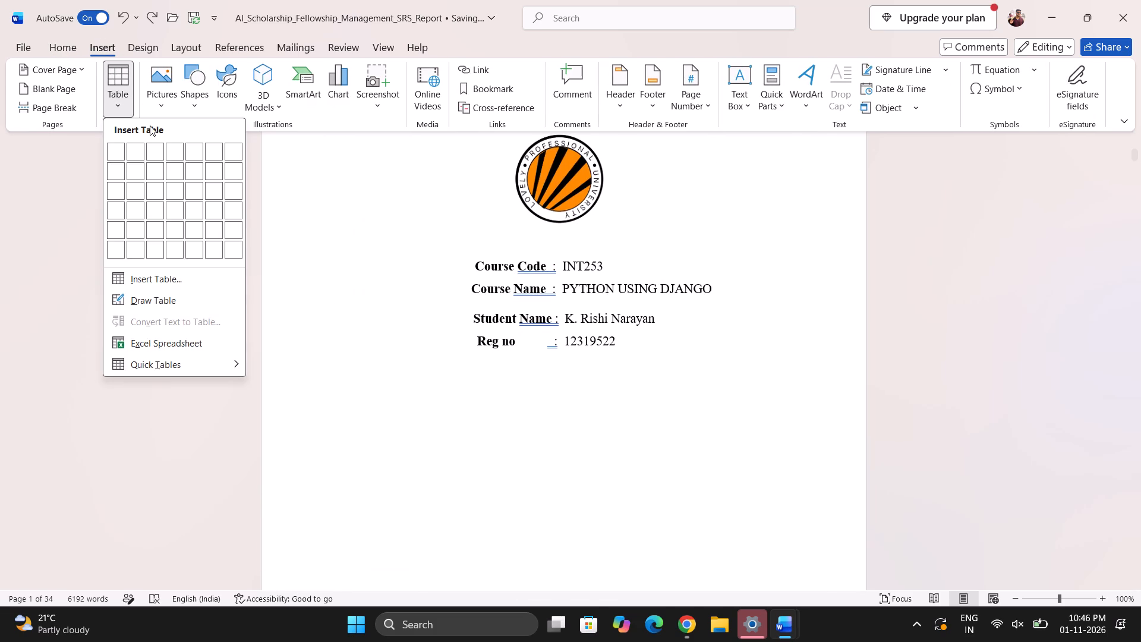
left_click(159, 209)
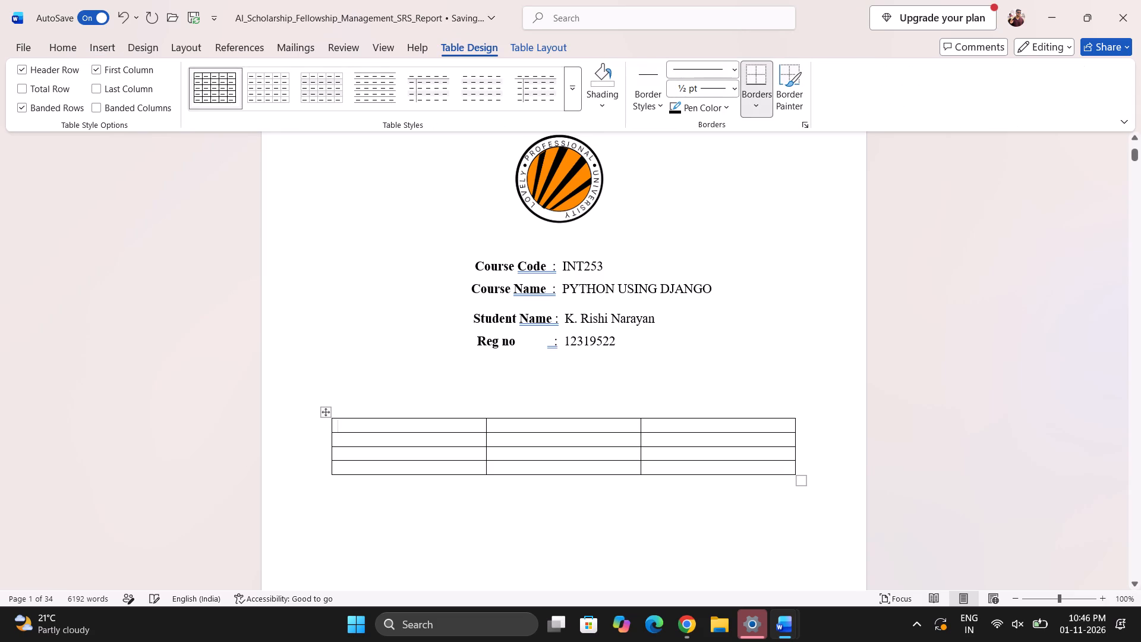
Resize the new table beneath the student details: bring both side edges inward, widen the first column relative to the second, and heighten the rows.
left_click(323, 410)
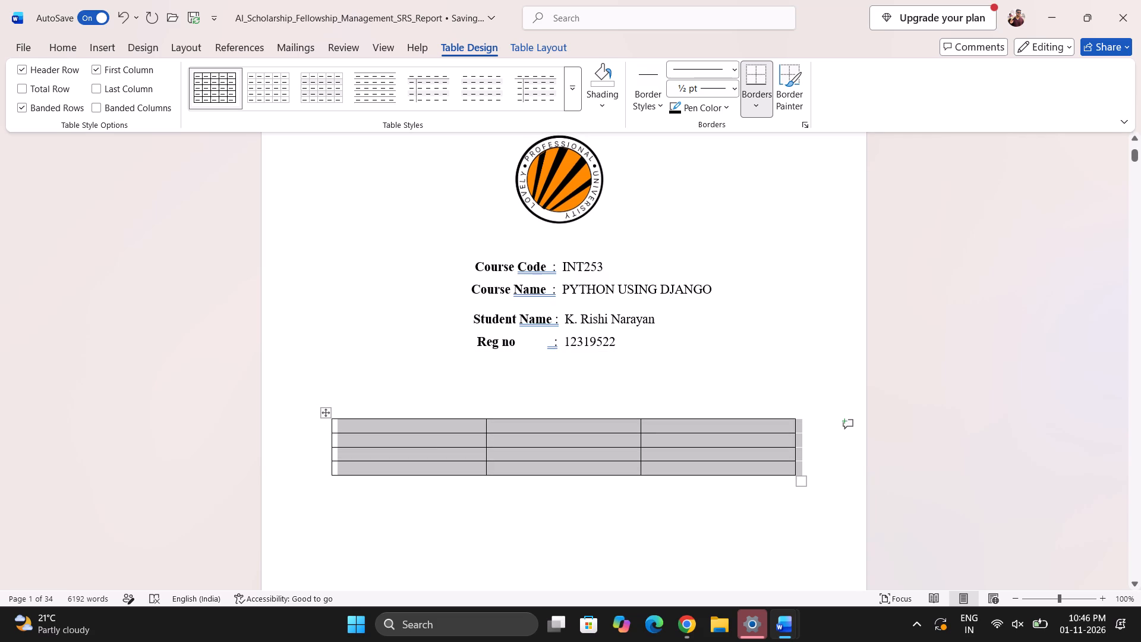
left_click_drag(798, 479, 799, 505)
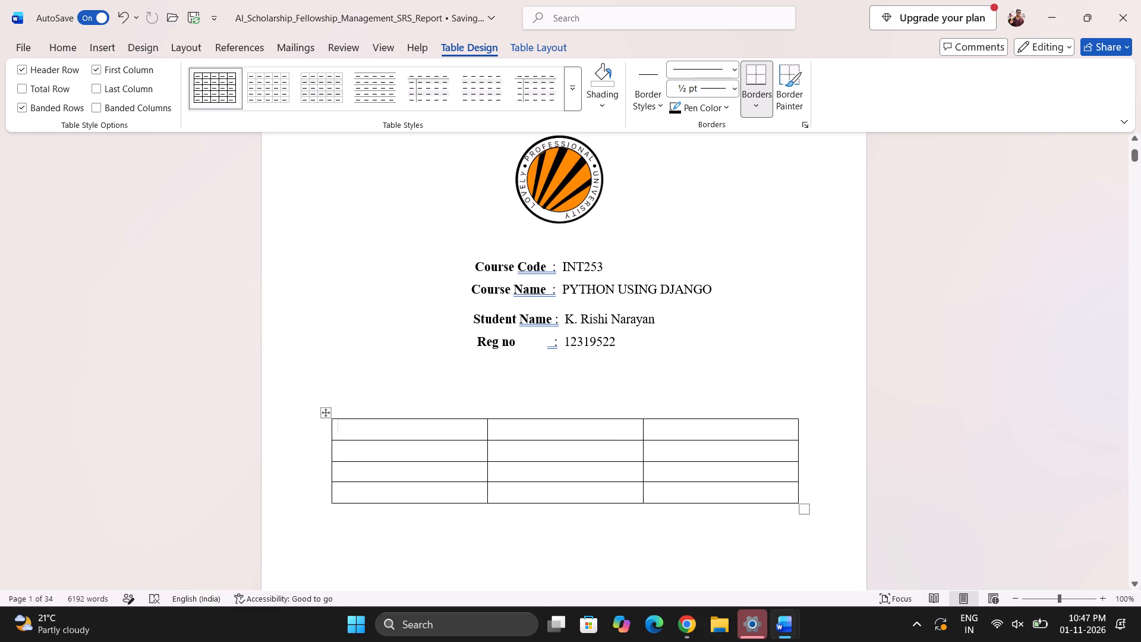
left_click(326, 413)
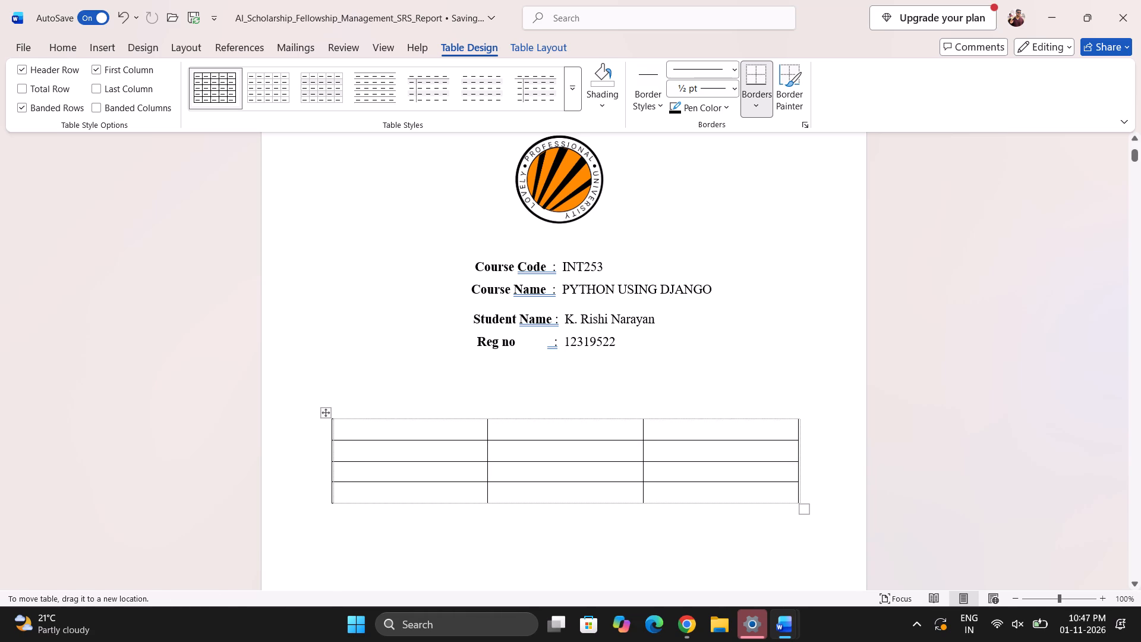
left_click_drag(331, 449, 386, 450)
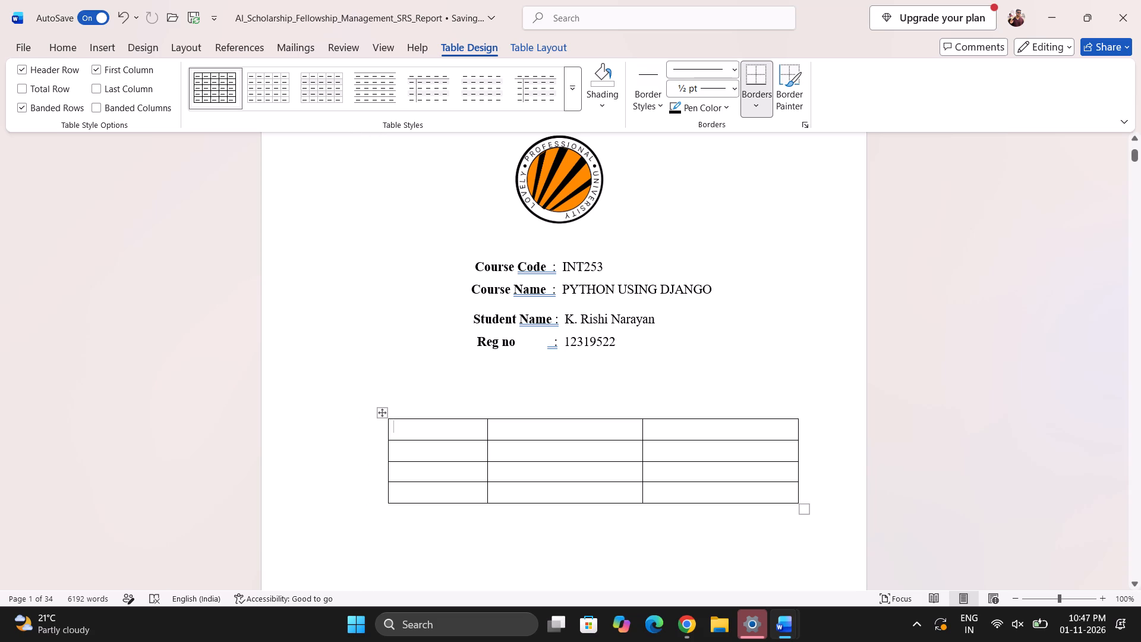
left_click_drag(798, 457, 746, 460)
left_click_drag(487, 460, 505, 457)
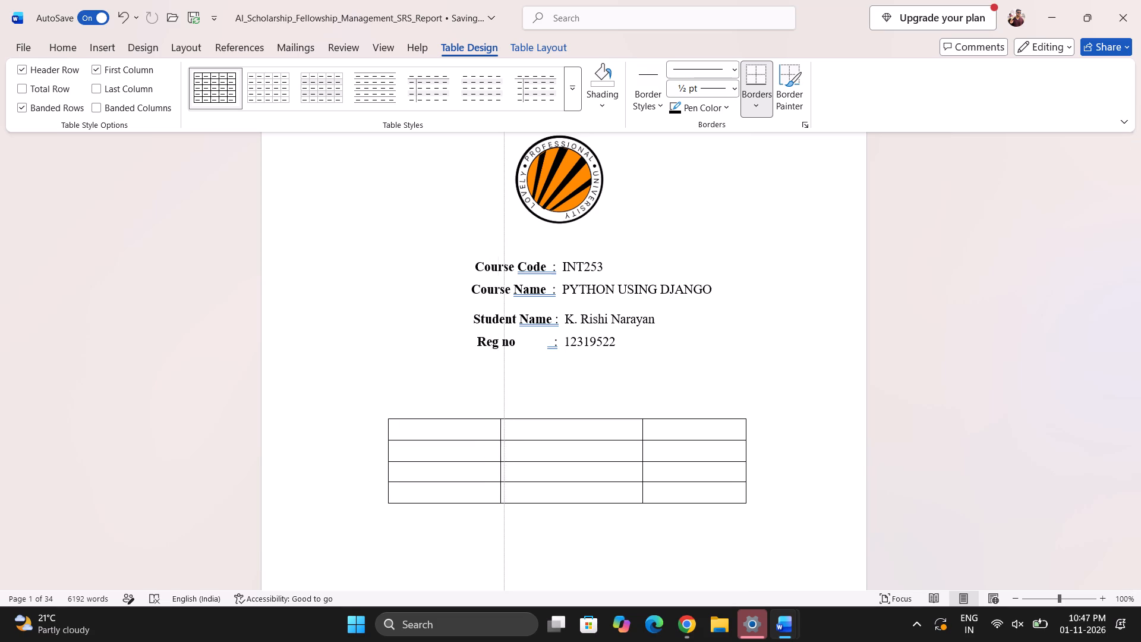
left_click_drag(505, 457, 509, 457)
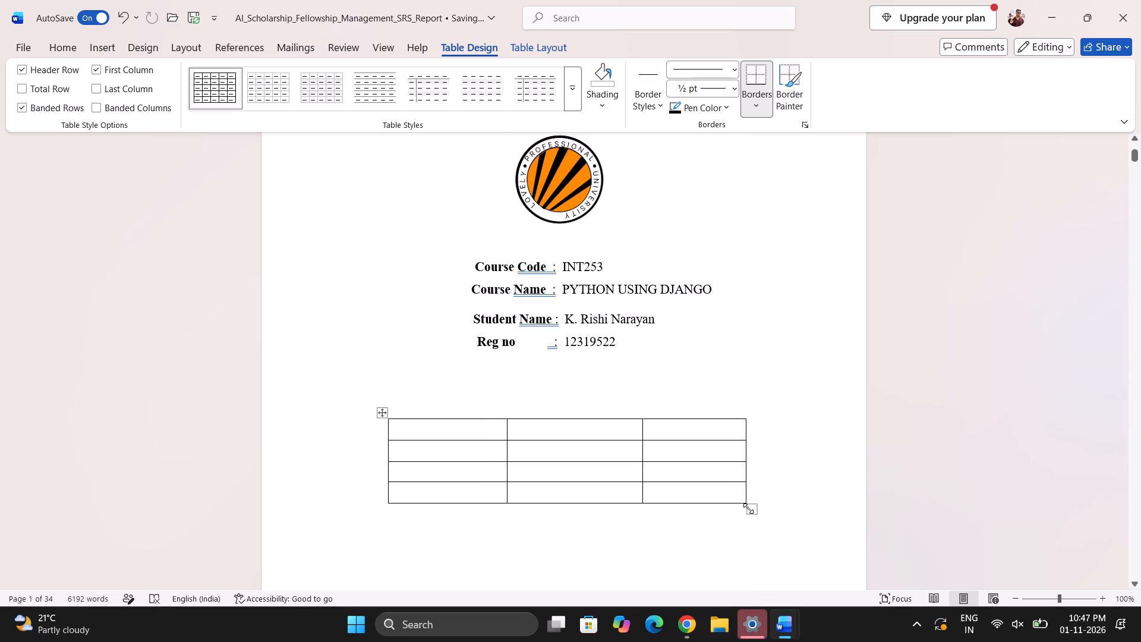
left_click_drag(748, 508, 754, 531)
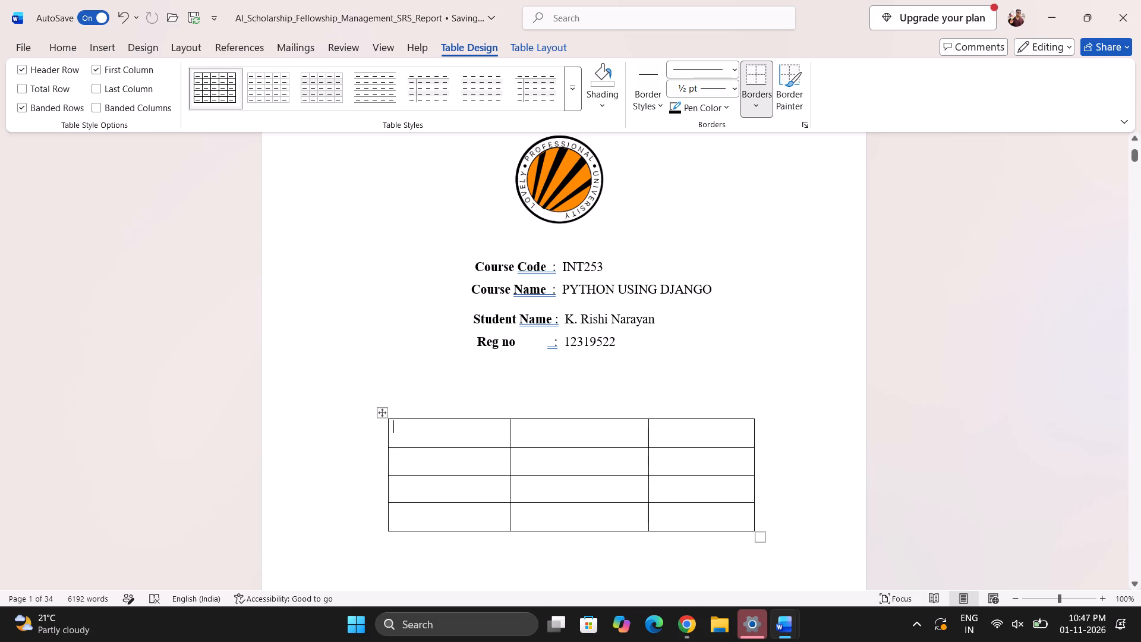
Enter "NAME" in the first cell of the table's top row.
key("BackSpace")
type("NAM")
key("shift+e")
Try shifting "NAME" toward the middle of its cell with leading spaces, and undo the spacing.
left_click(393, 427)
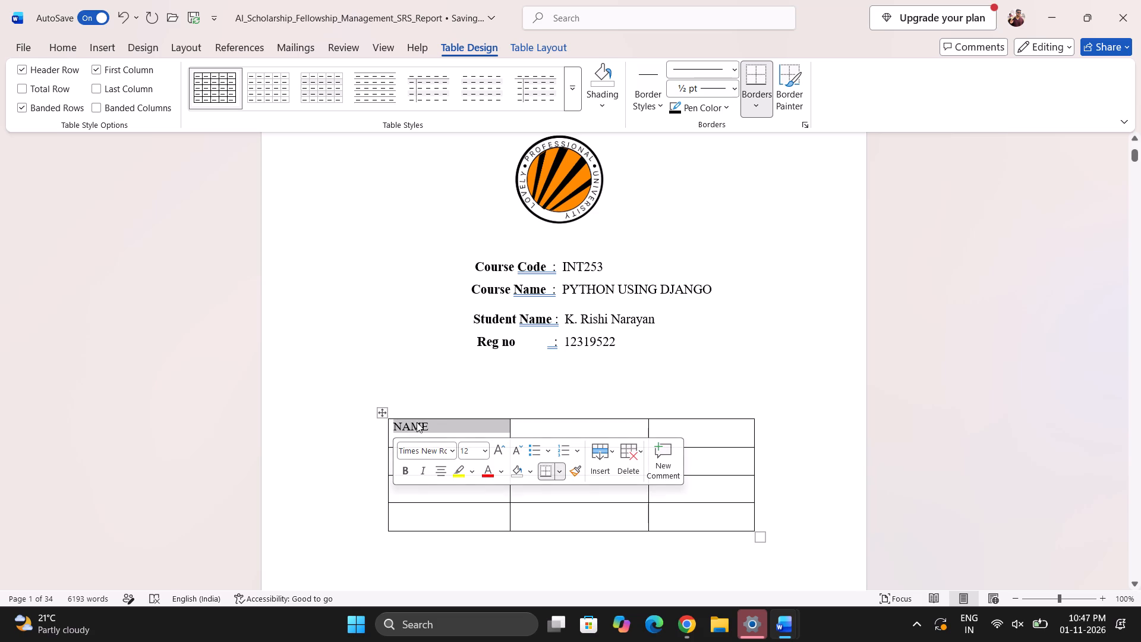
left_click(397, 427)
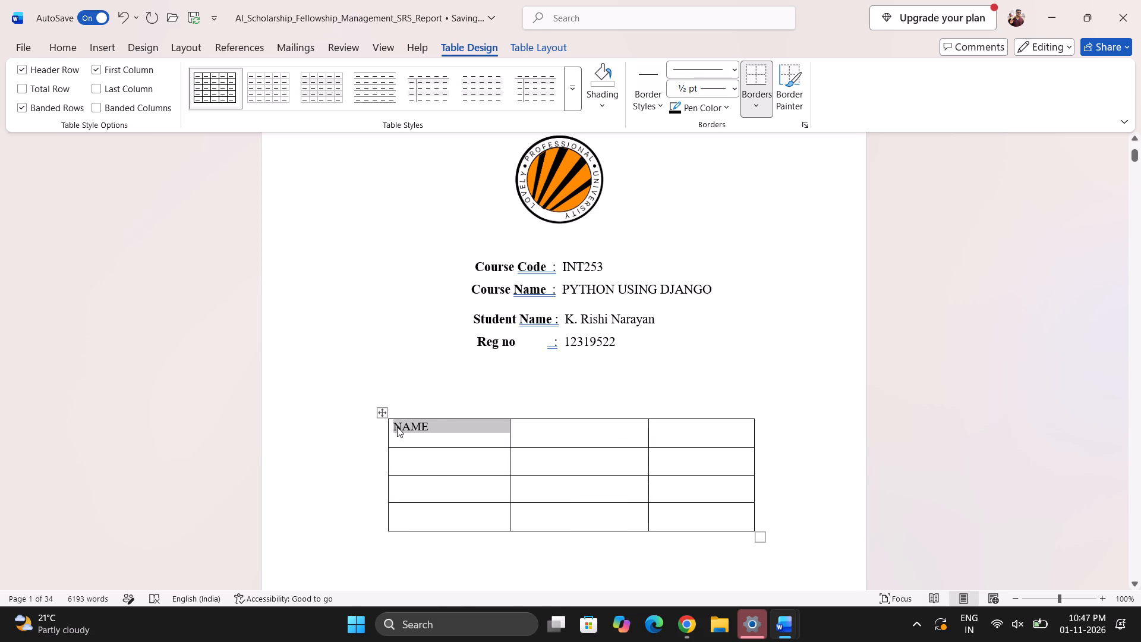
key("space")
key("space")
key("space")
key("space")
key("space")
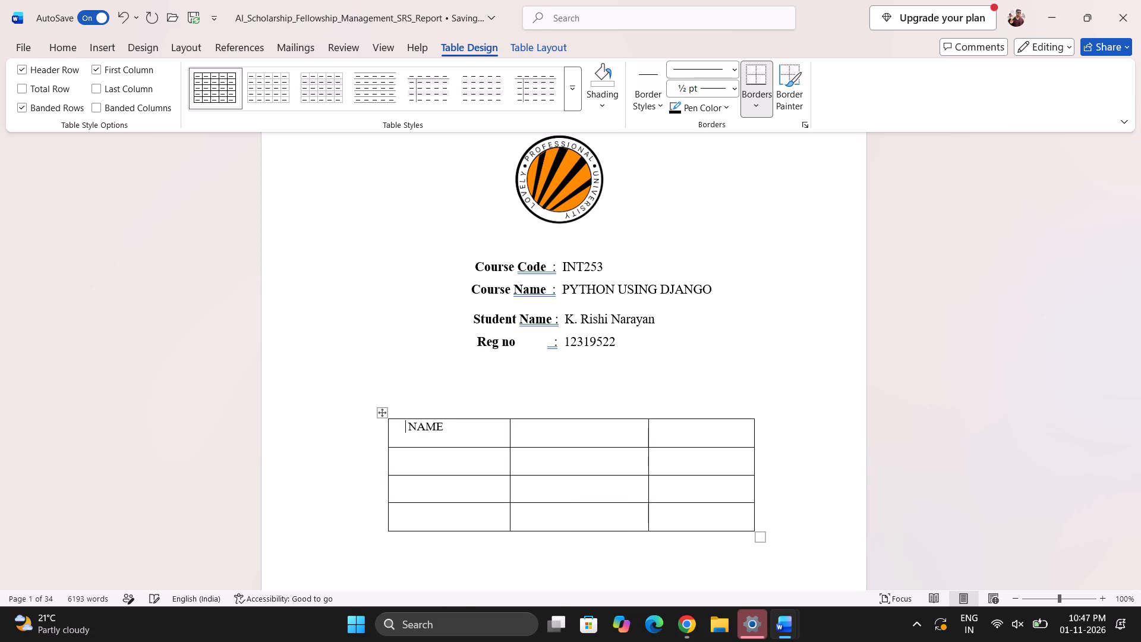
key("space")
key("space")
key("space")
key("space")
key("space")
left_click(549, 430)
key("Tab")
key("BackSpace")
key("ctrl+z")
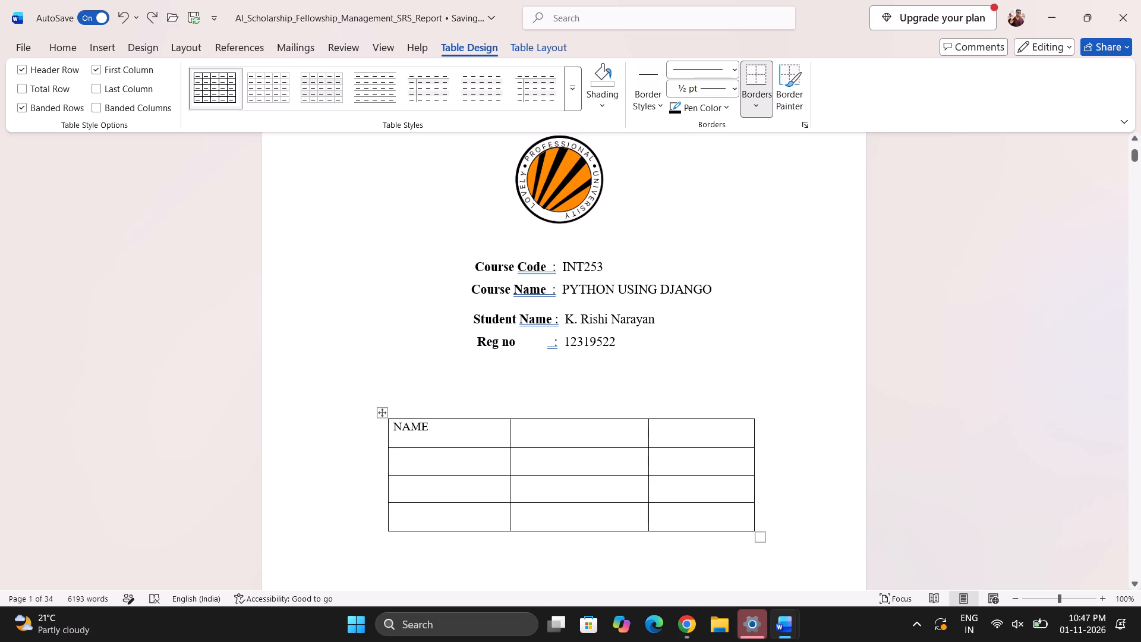
Move "NAME" down one line in its table cell and shift it toward the middle with leading spaces.
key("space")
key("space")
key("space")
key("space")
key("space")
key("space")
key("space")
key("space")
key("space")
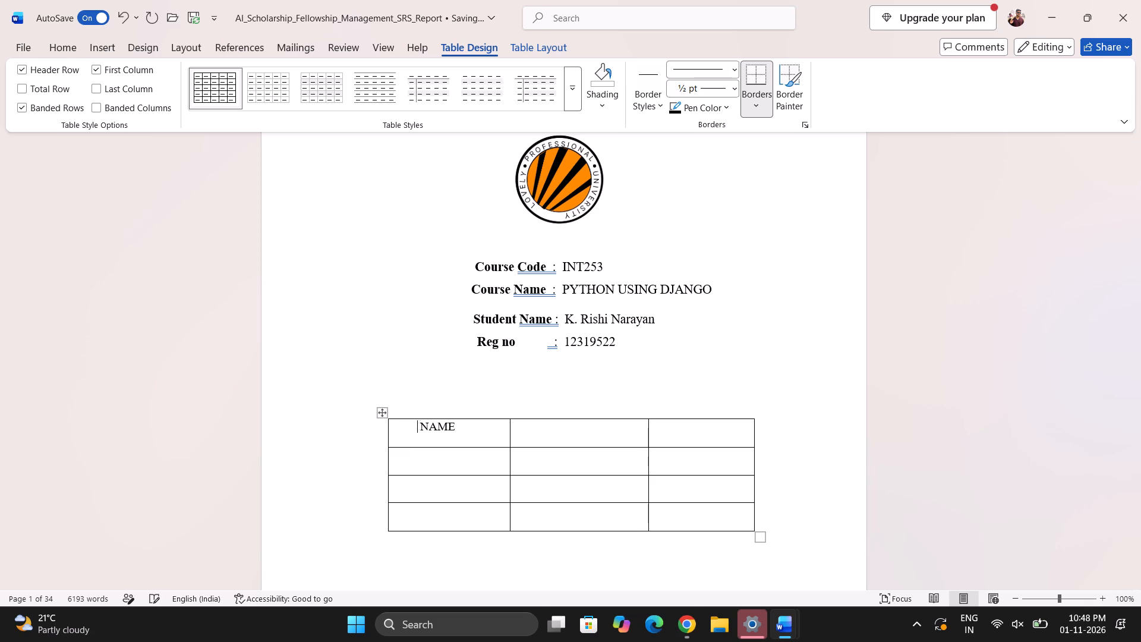
key("Return")
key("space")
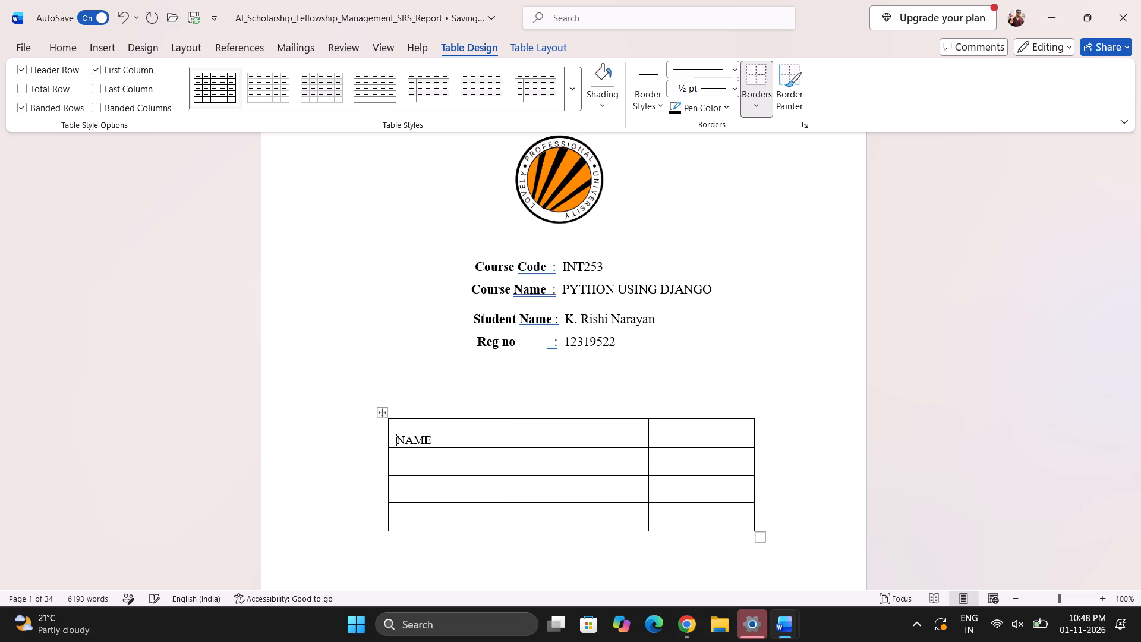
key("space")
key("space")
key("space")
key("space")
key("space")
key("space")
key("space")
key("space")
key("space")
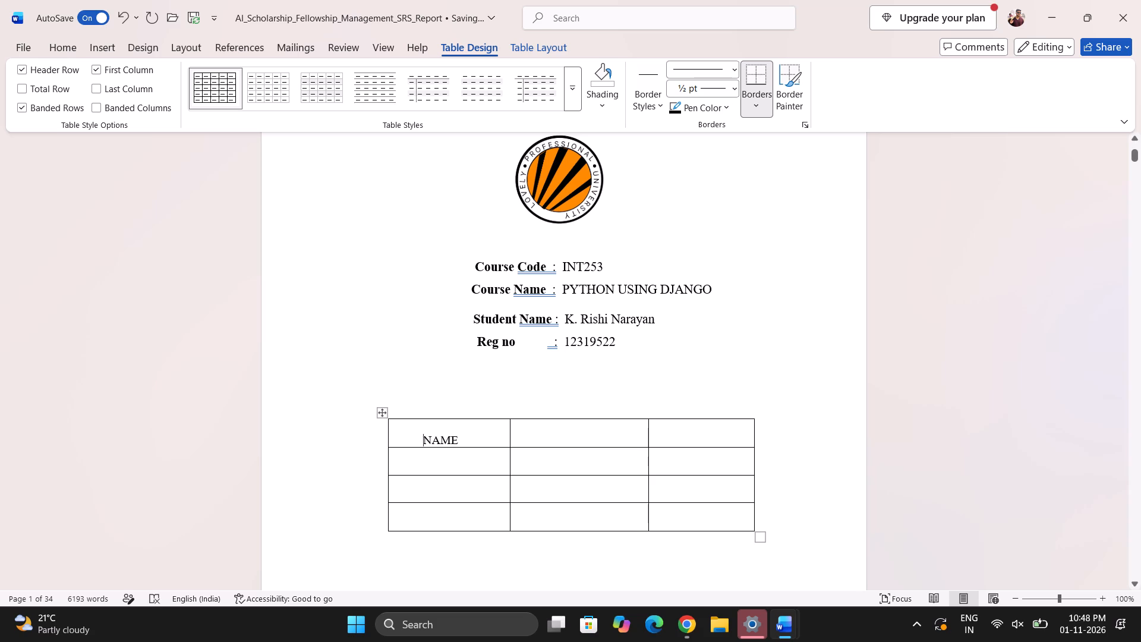
Add a blank line and leading spaces in the middle cell of the table's top row.
left_click(560, 437)
left_click(560, 437)
key("Return")
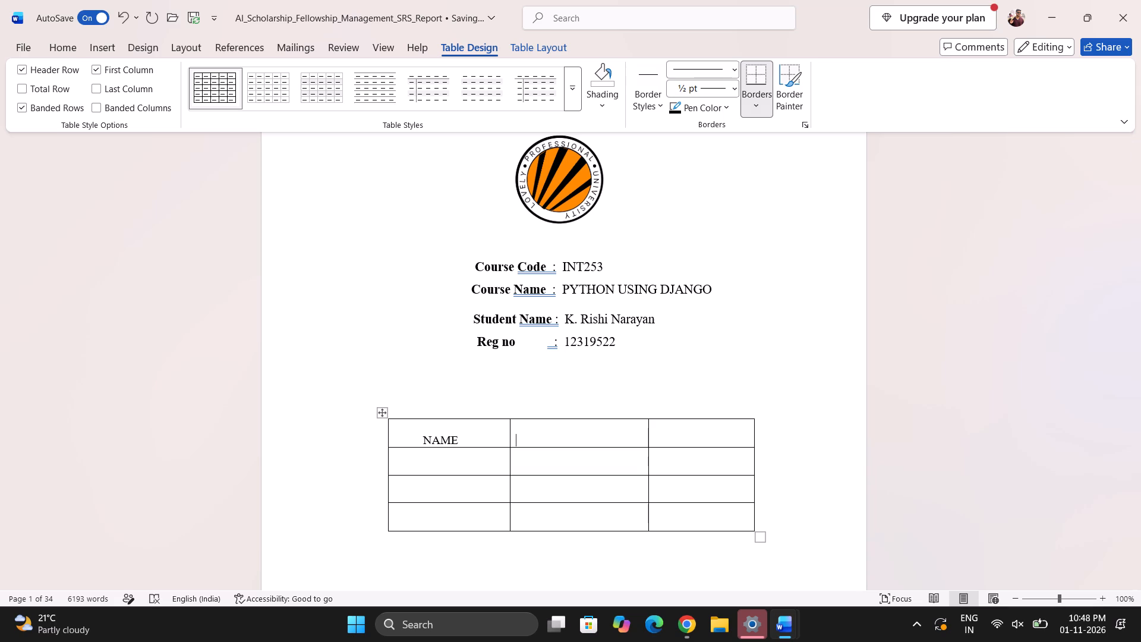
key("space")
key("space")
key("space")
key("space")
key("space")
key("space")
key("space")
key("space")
Widen the first column into the second, and shift "NAME" back toward the middle of its cell with extra leading spaces.
left_click_drag(510, 472, 541, 467)
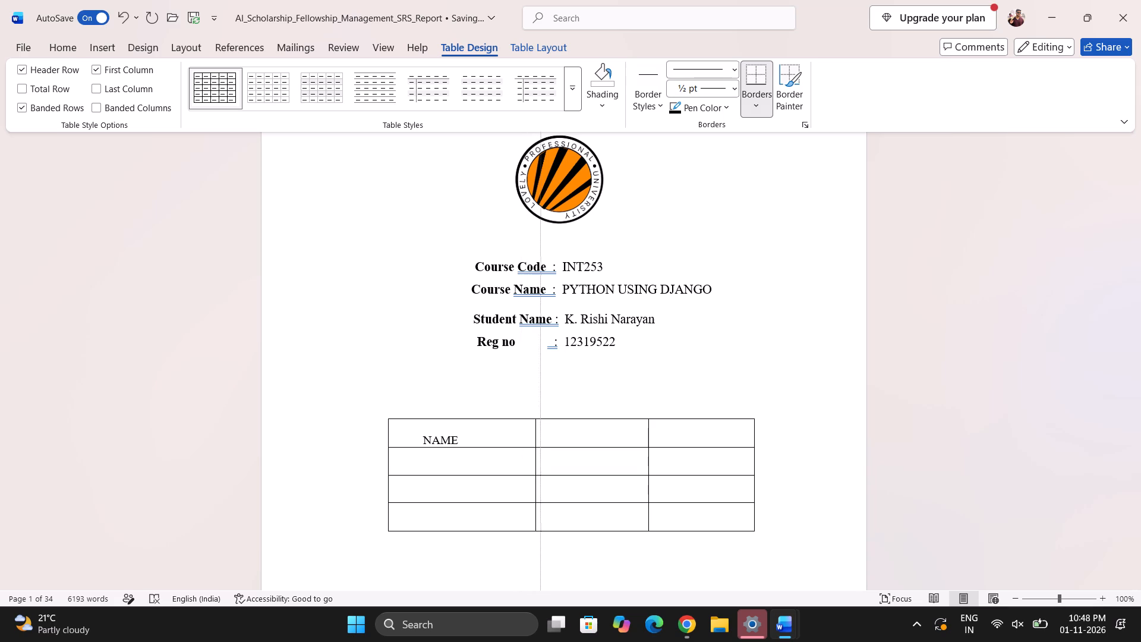
left_click_drag(541, 467, 544, 466)
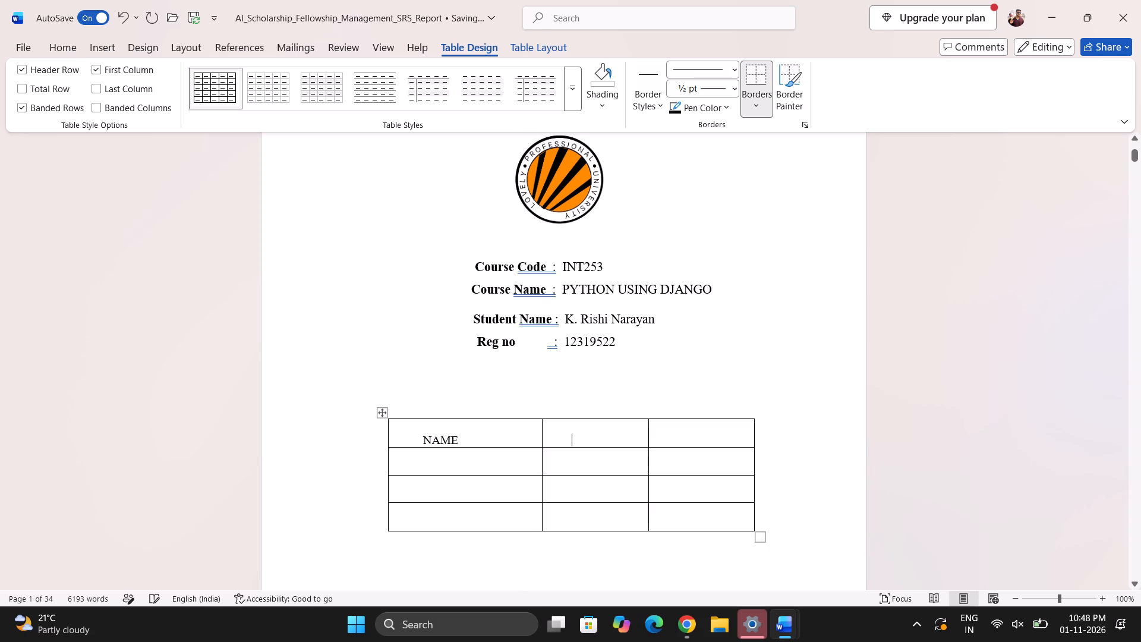
left_click(421, 445)
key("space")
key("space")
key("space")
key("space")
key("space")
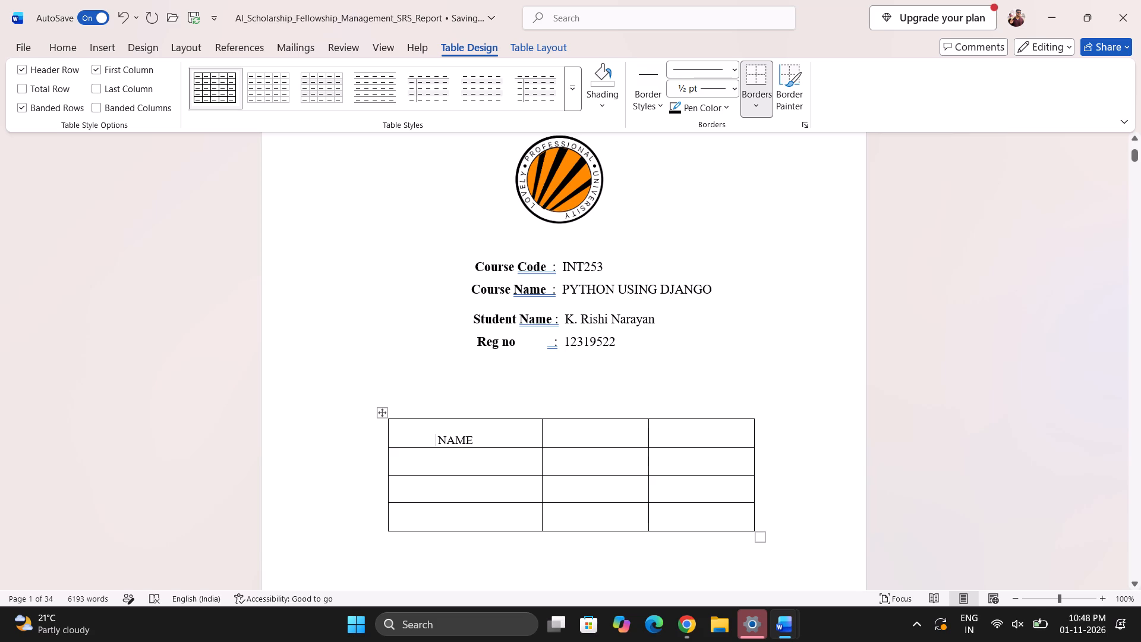
Enter "Reg No" on the indented second line of the top row's middle cell.
left_click(569, 434)
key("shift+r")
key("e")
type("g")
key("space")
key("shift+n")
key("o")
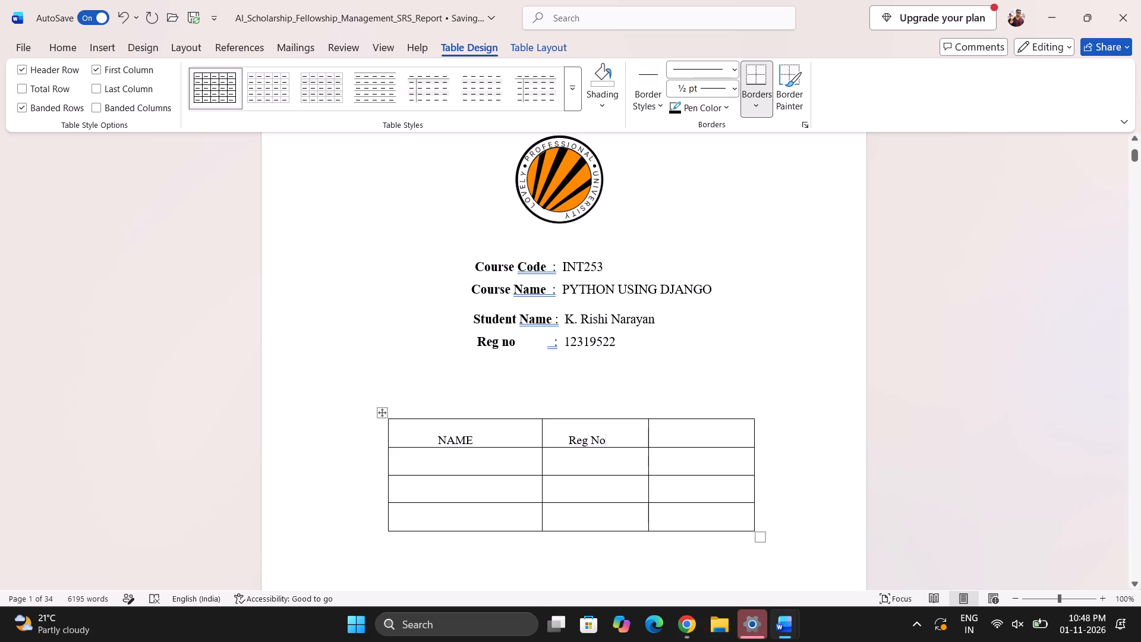
Enter "Roll NO" in the top row's last cell, one line down and shifted toward the middle with leading spaces.
left_click(685, 436)
key("Return")
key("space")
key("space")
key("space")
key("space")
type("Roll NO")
left_click(666, 443)
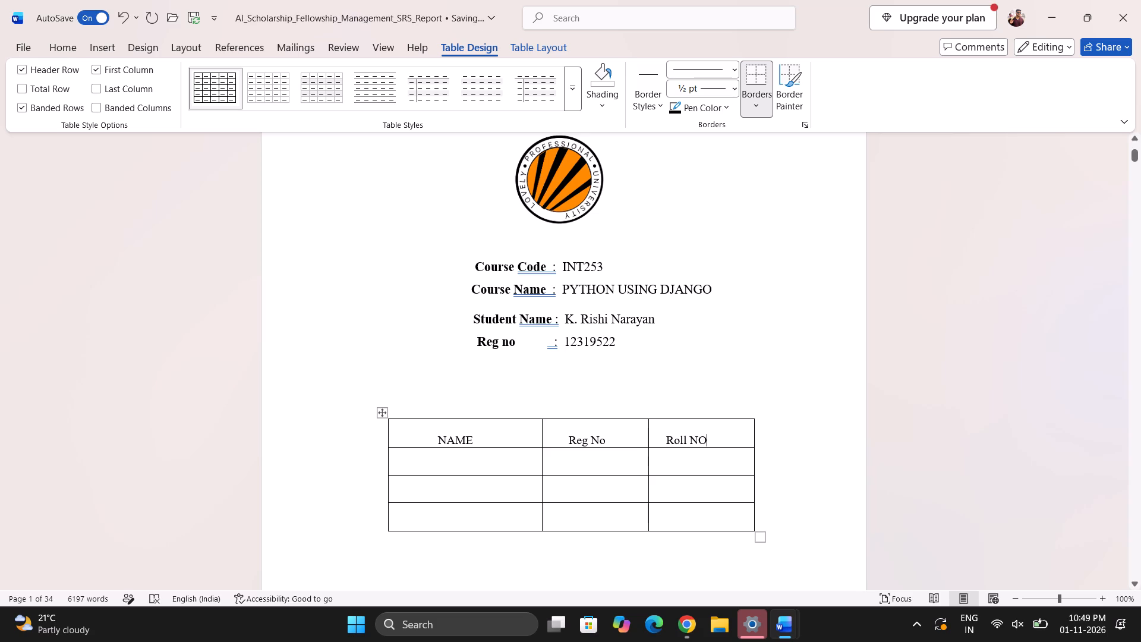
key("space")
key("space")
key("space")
Enter the student's name in capitals in the cell below "NAME", one line down.
left_click(417, 469)
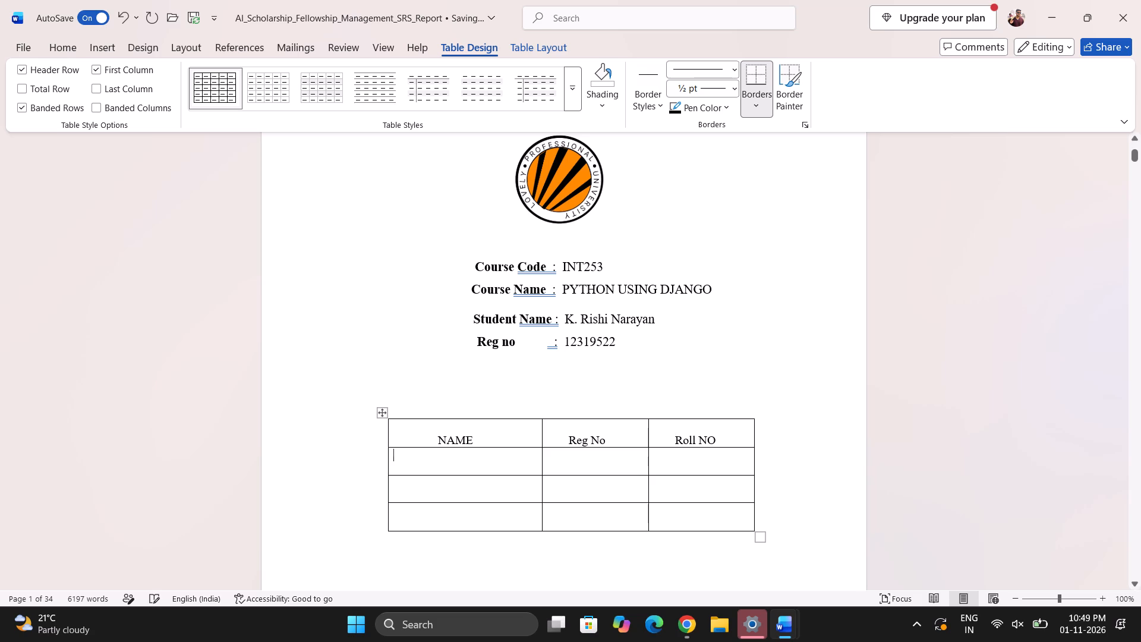
key("Return")
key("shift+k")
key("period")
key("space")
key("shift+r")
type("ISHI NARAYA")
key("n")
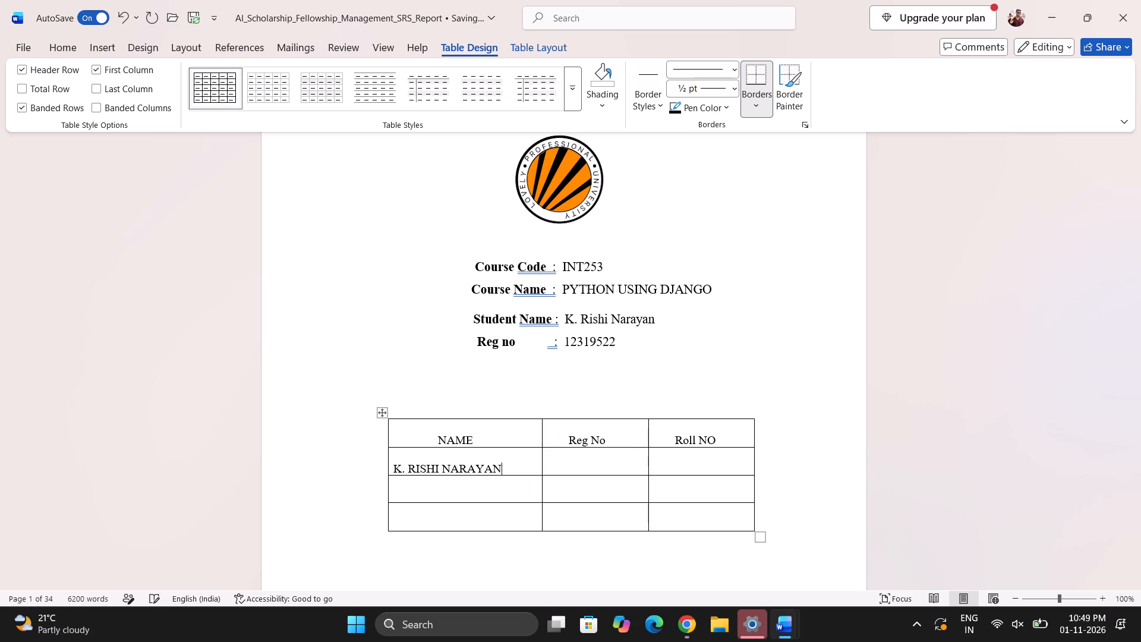
Enter the student's registration number in the cell below "Reg No", one line down and indented with leading spaces.
left_click(553, 461)
key("Return")
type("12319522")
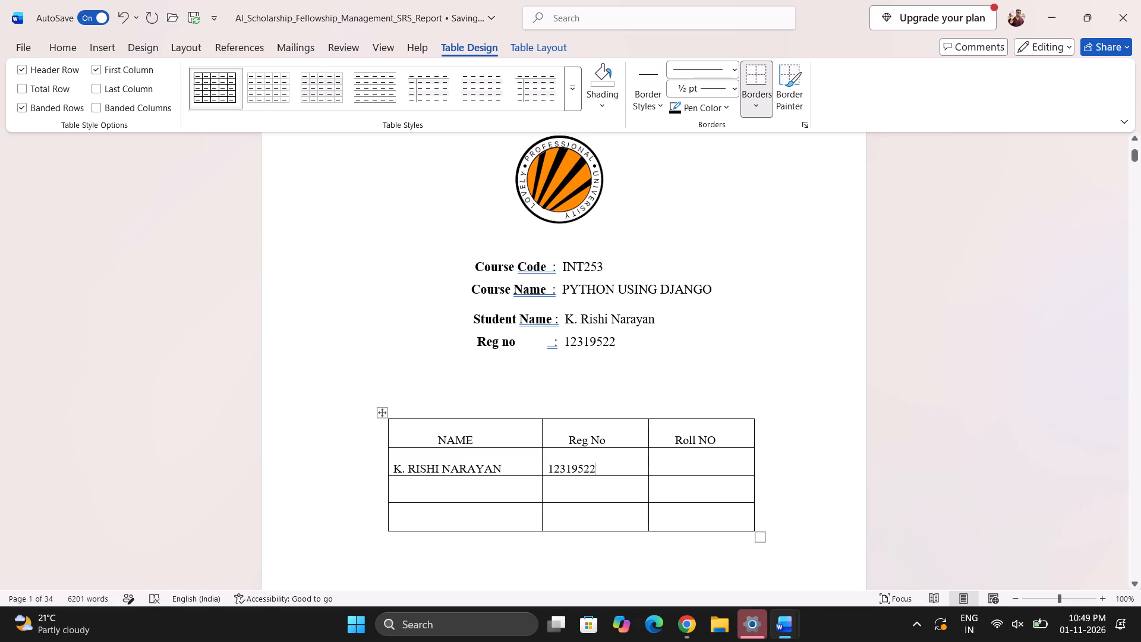
left_click(548, 468)
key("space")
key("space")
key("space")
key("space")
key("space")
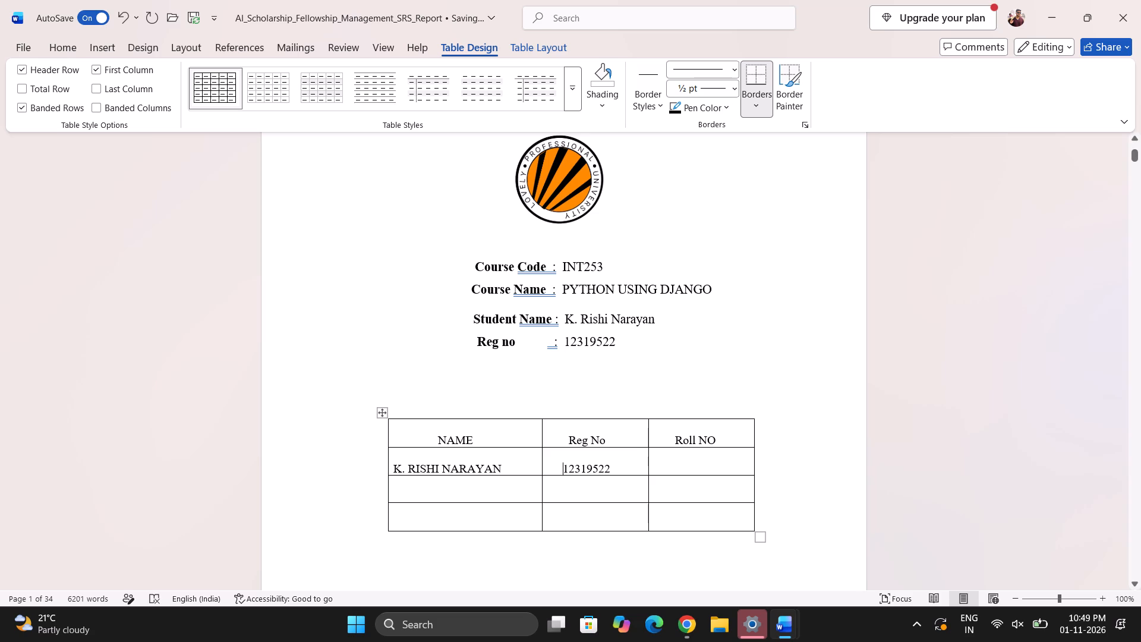
Enter the student's roll number in the cell below "Roll NO", one line down and spaced toward the middle.
left_click(684, 468)
key("Return")
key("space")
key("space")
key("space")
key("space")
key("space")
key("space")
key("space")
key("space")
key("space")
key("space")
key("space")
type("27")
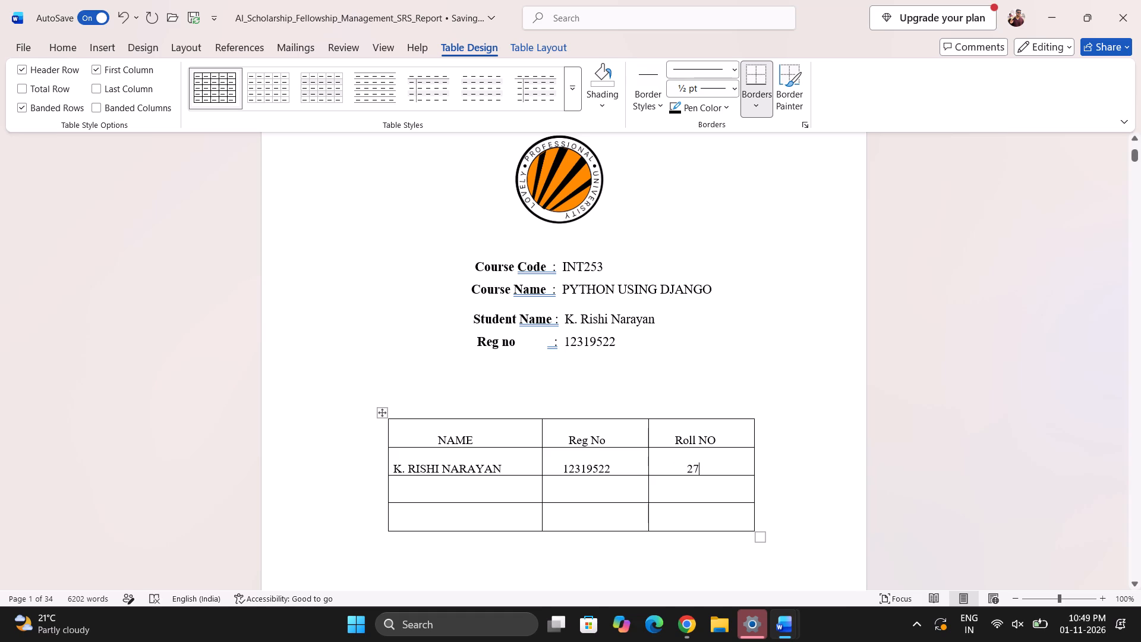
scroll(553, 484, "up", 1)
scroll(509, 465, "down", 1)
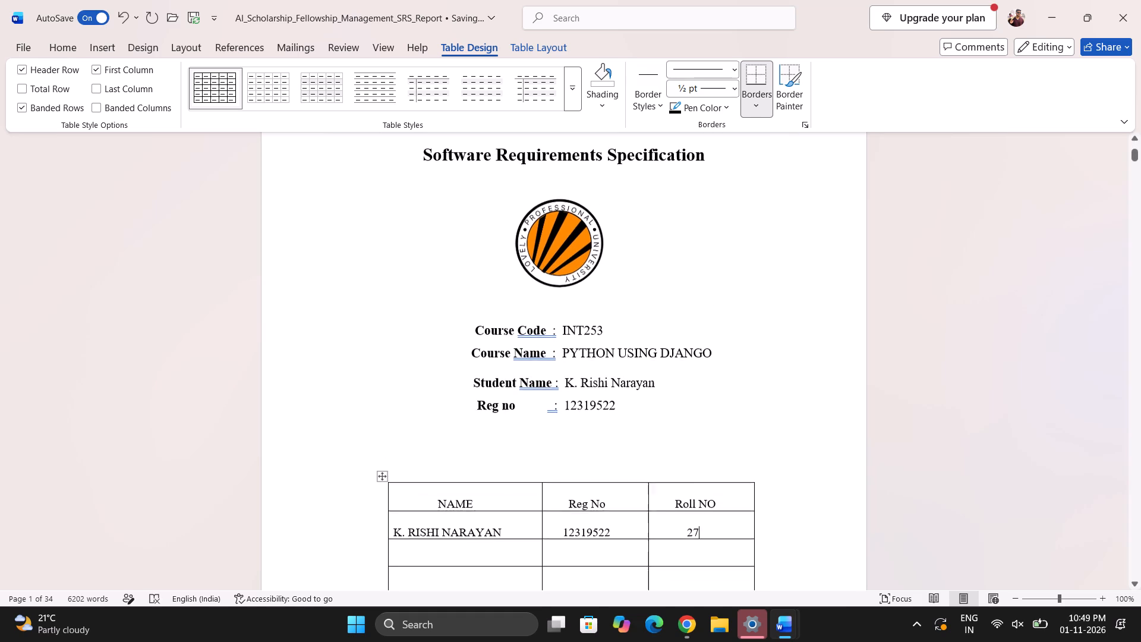
Move the student table up the cover page and slightly to the left, so it sits just below the "Reg no" line.
scroll(509, 465, "down", 1)
left_click(661, 421)
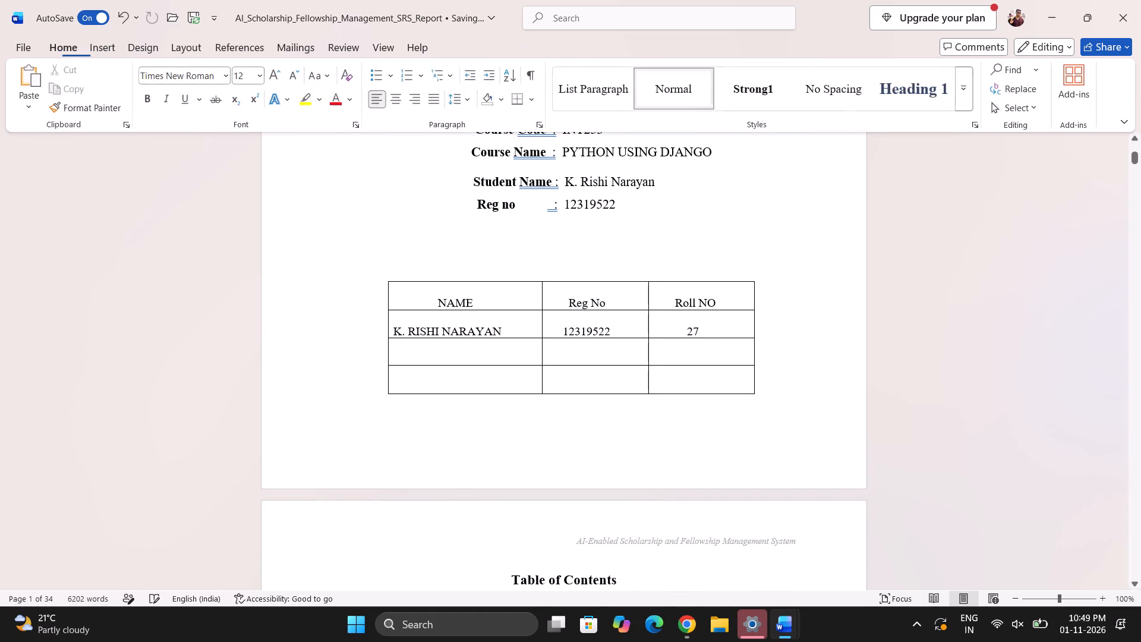
scroll(661, 421, "up", 1)
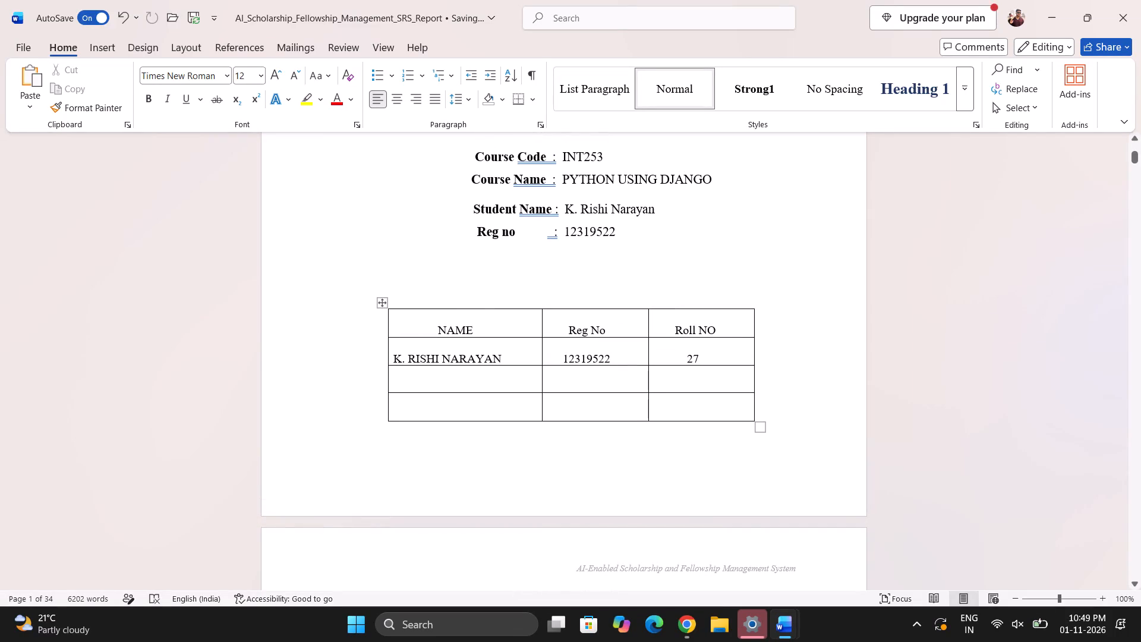
left_click_drag(379, 302, 382, 278)
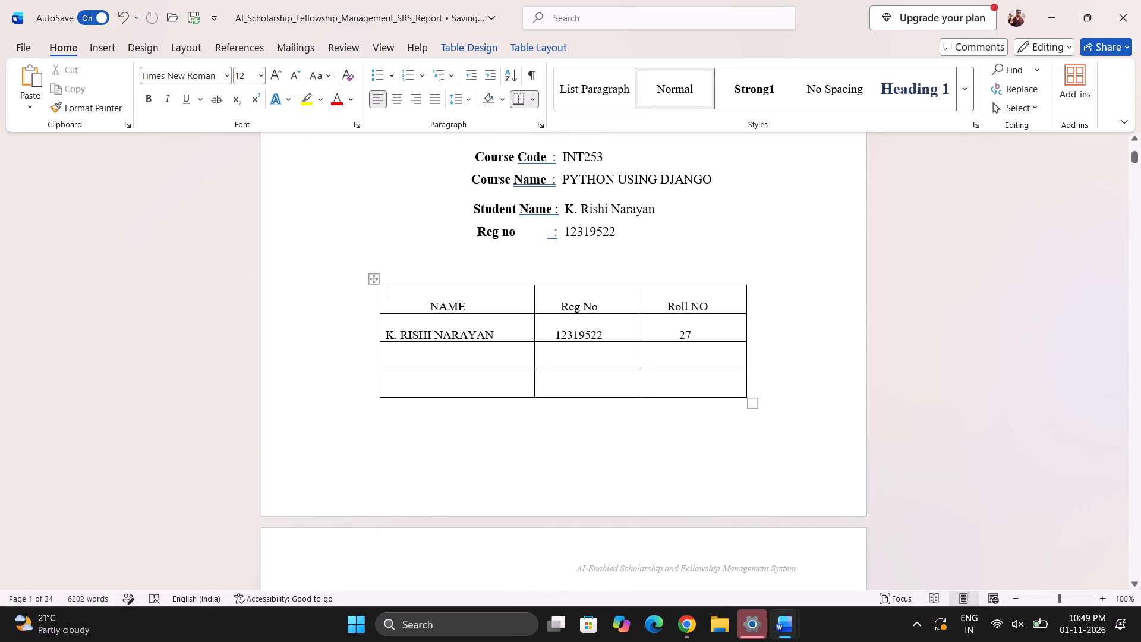
left_click(680, 430)
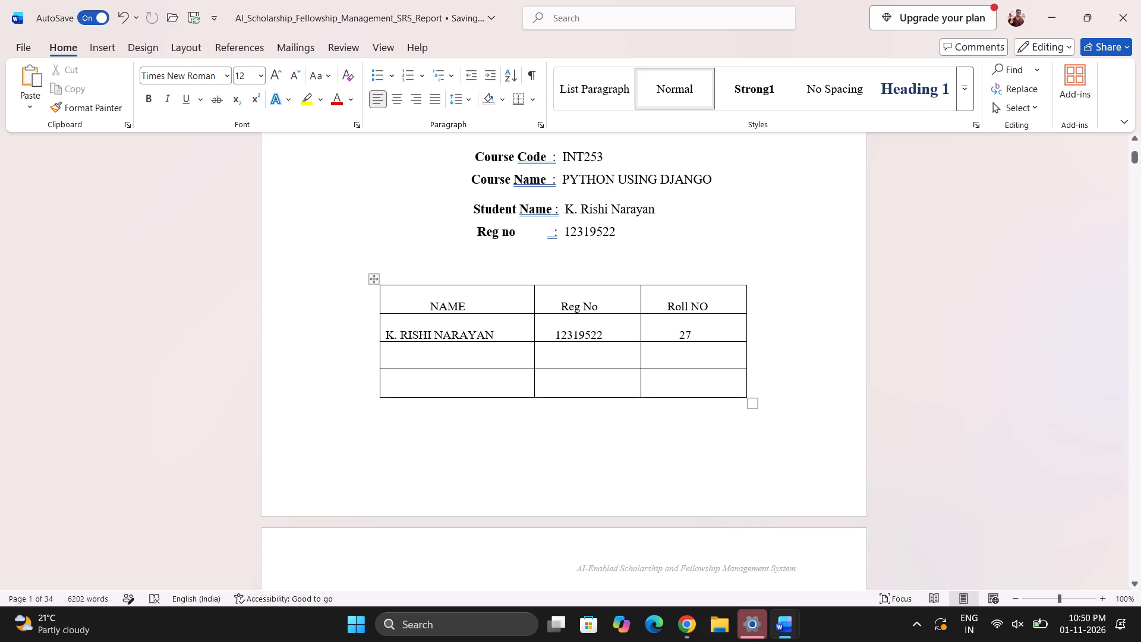
left_click_drag(374, 277, 376, 253)
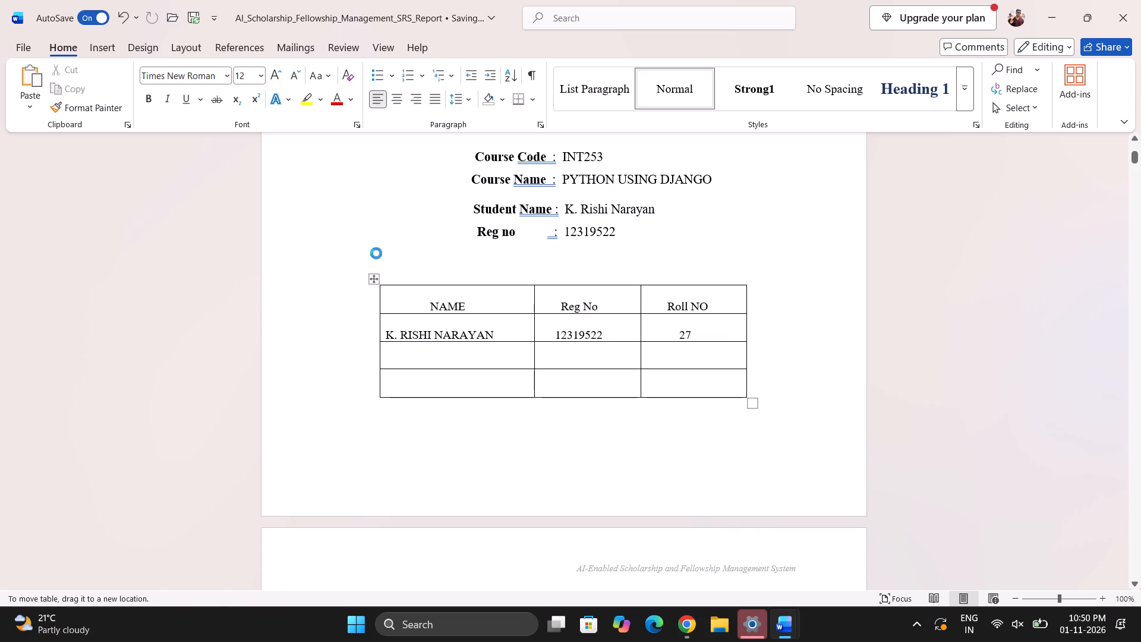
left_click(653, 433)
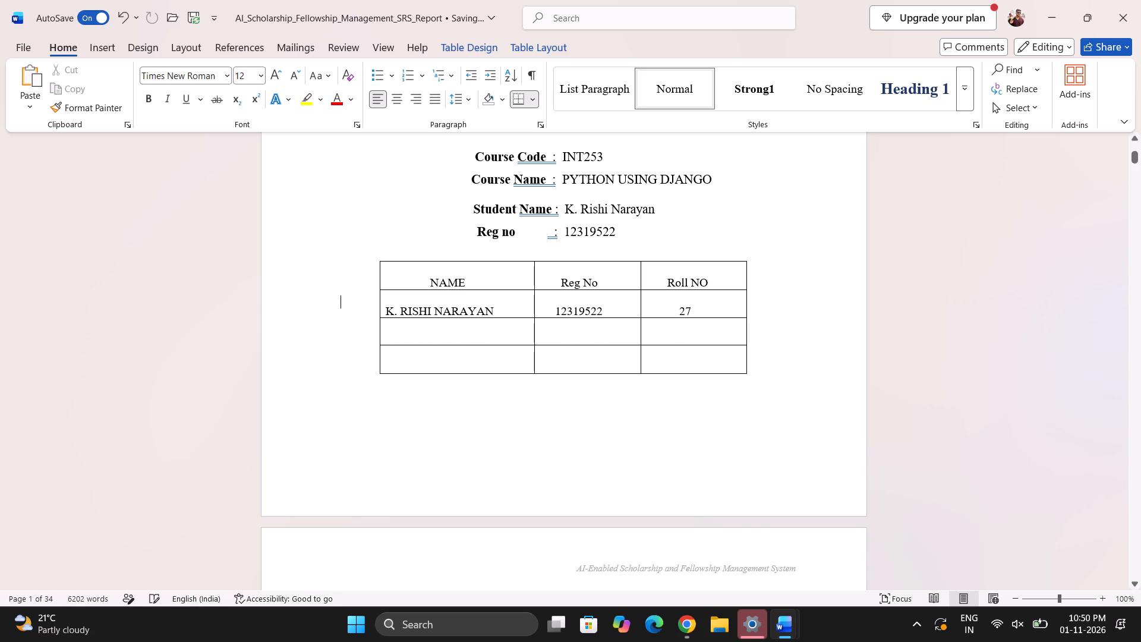
left_click(653, 433)
left_click(720, 429)
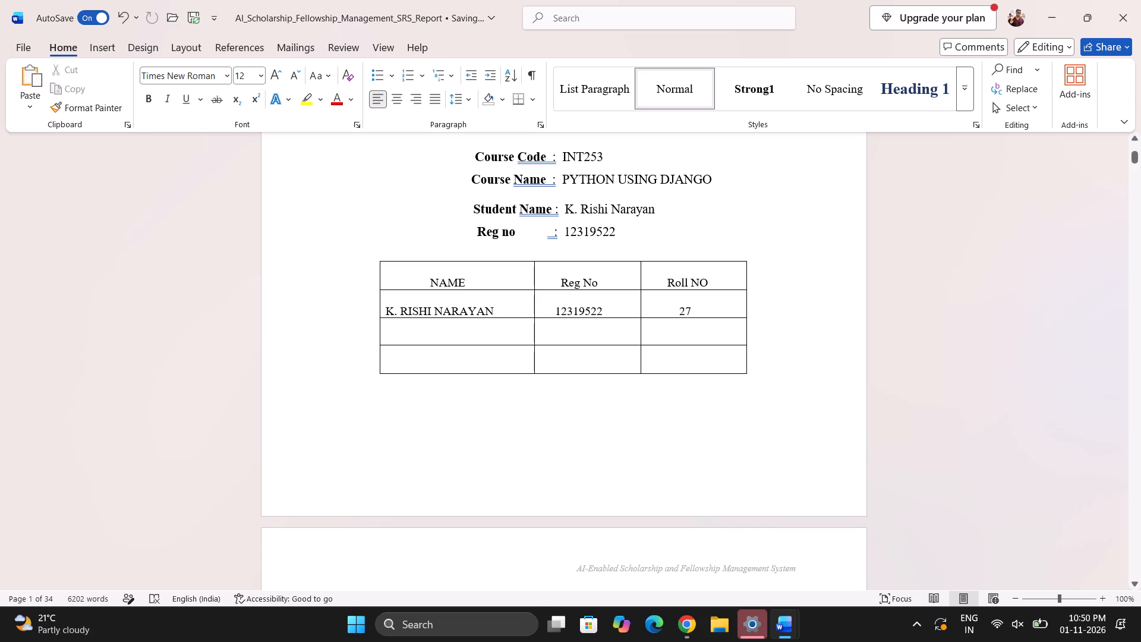
Add one empty row at the bottom of the student table on the cover page.
left_click(771, 372)
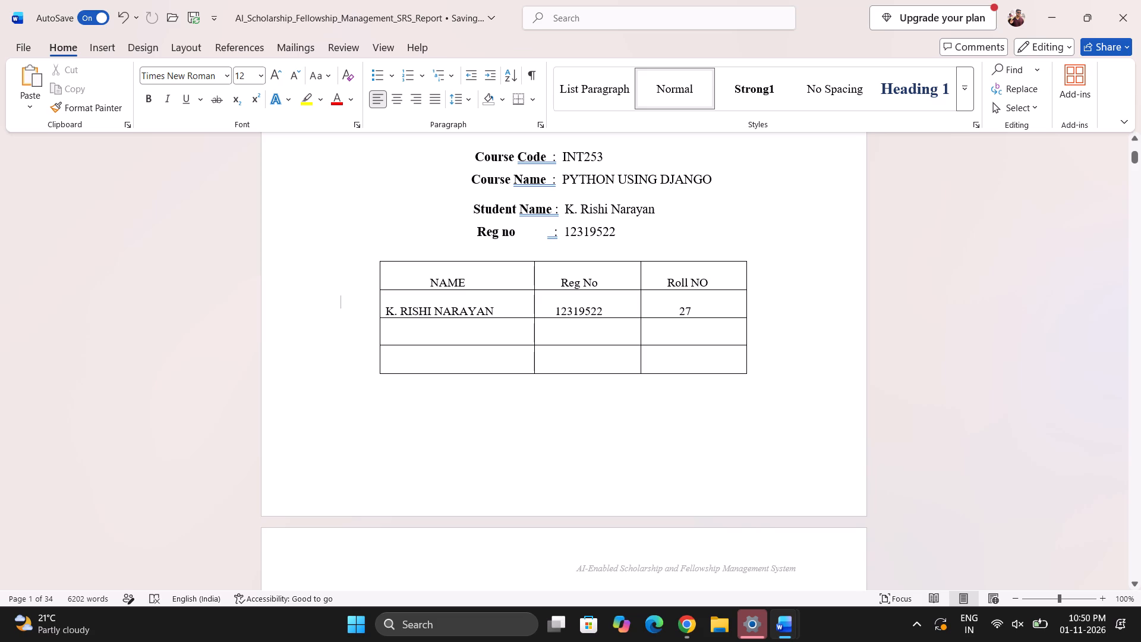
left_click(755, 376)
left_click(689, 408)
left_click(752, 363)
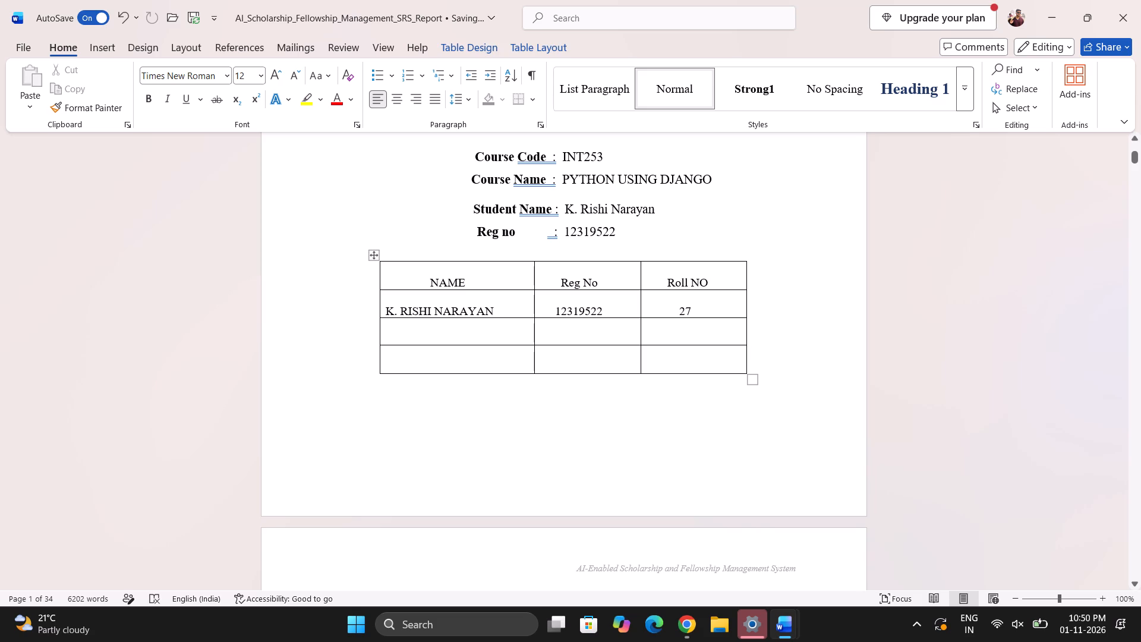
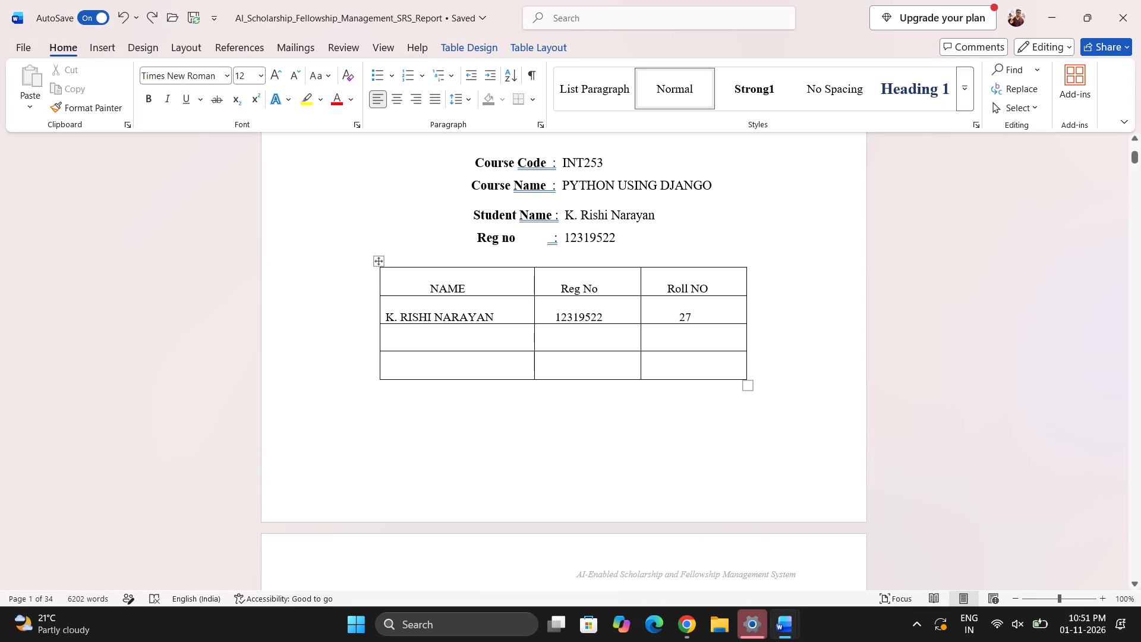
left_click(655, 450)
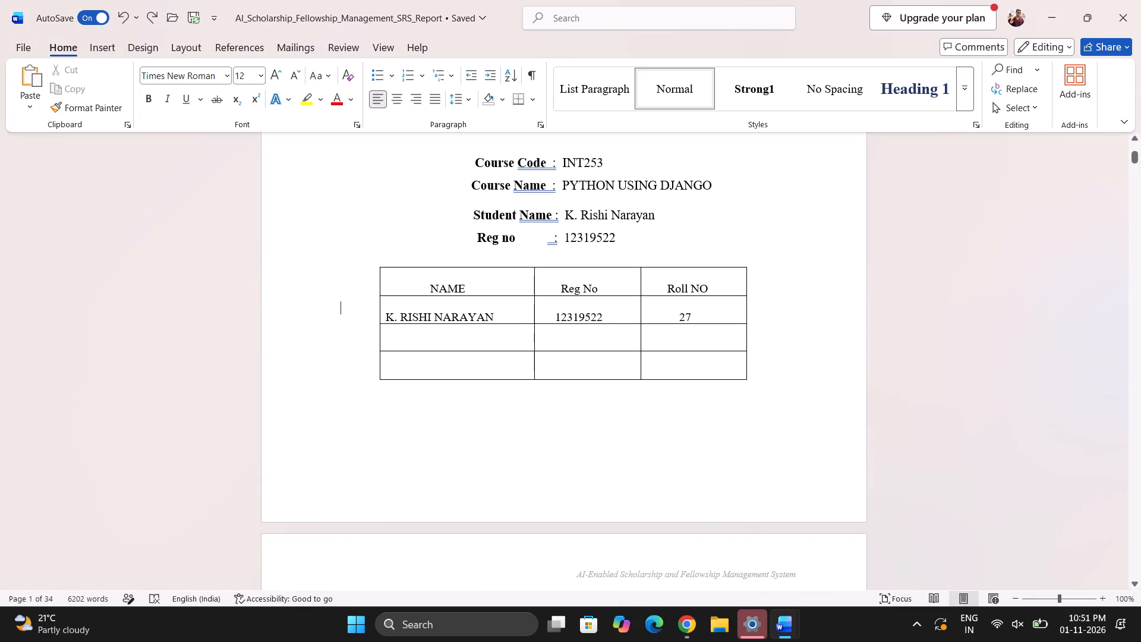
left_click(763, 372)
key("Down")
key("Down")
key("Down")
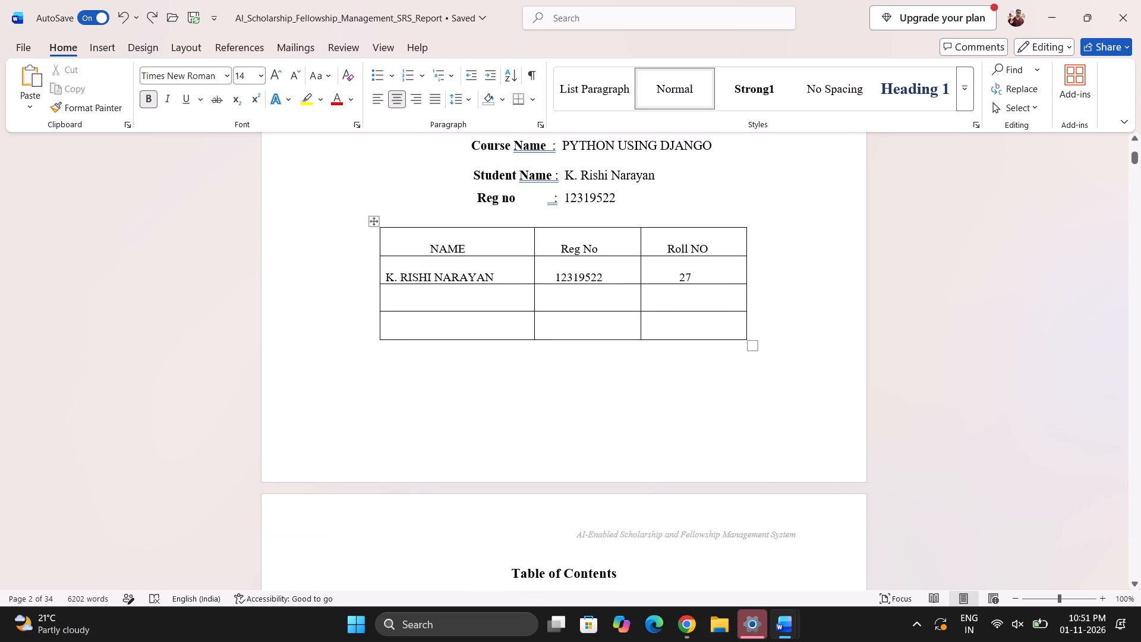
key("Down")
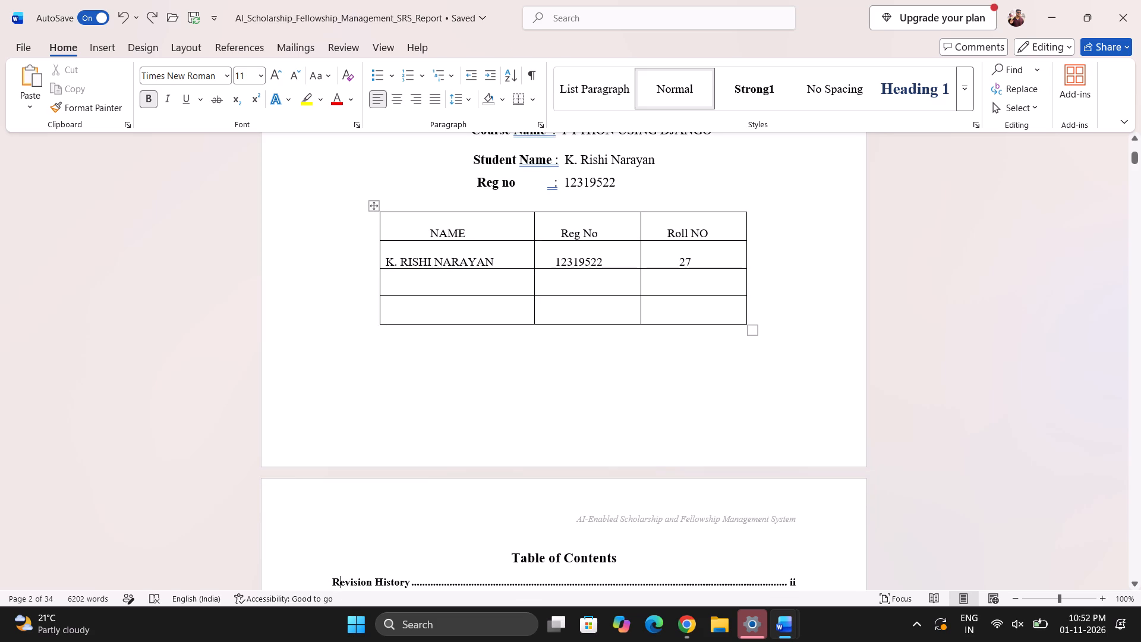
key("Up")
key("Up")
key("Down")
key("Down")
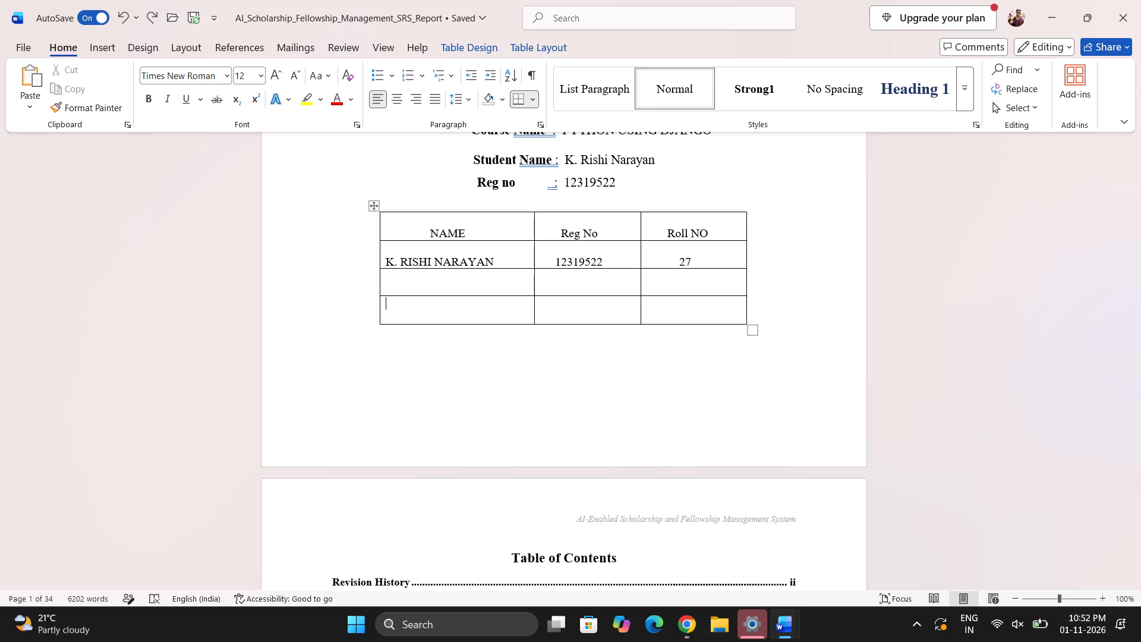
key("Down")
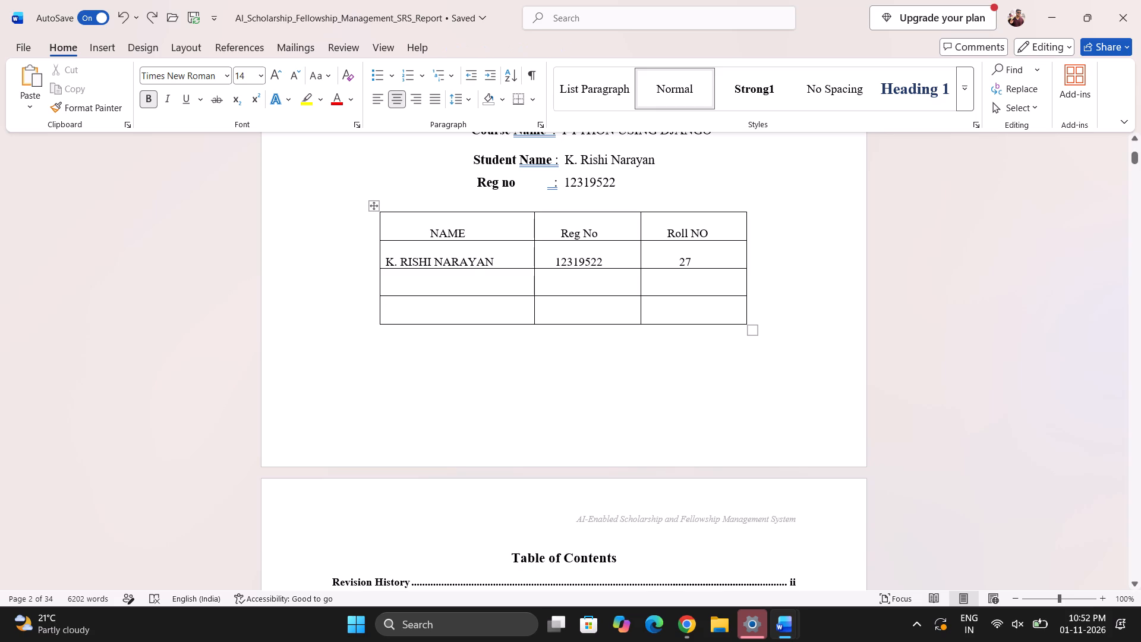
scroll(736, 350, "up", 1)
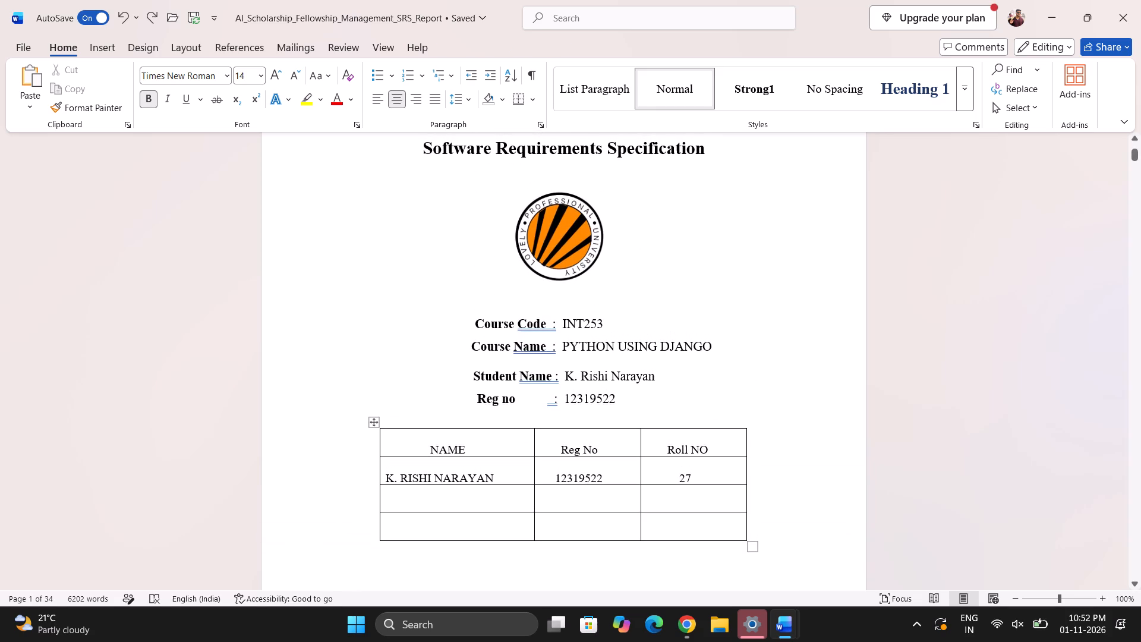
Add line breaks after the "Reg no" line and move the student table down the cover page, leaving a gap above it.
left_click(665, 398)
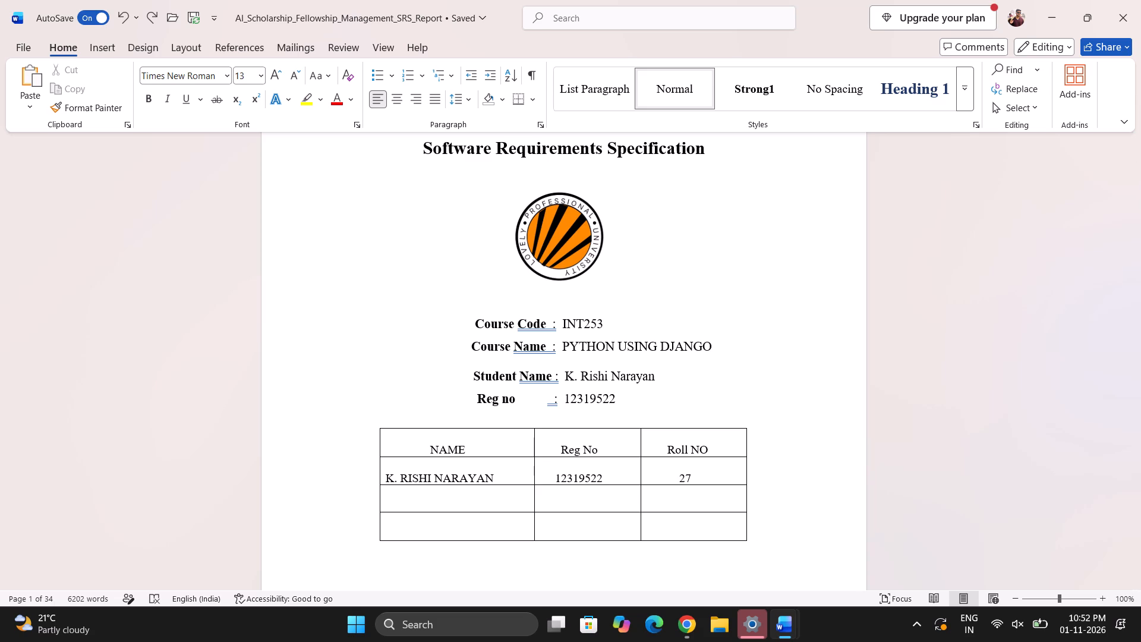
scroll(665, 398, "down", 2)
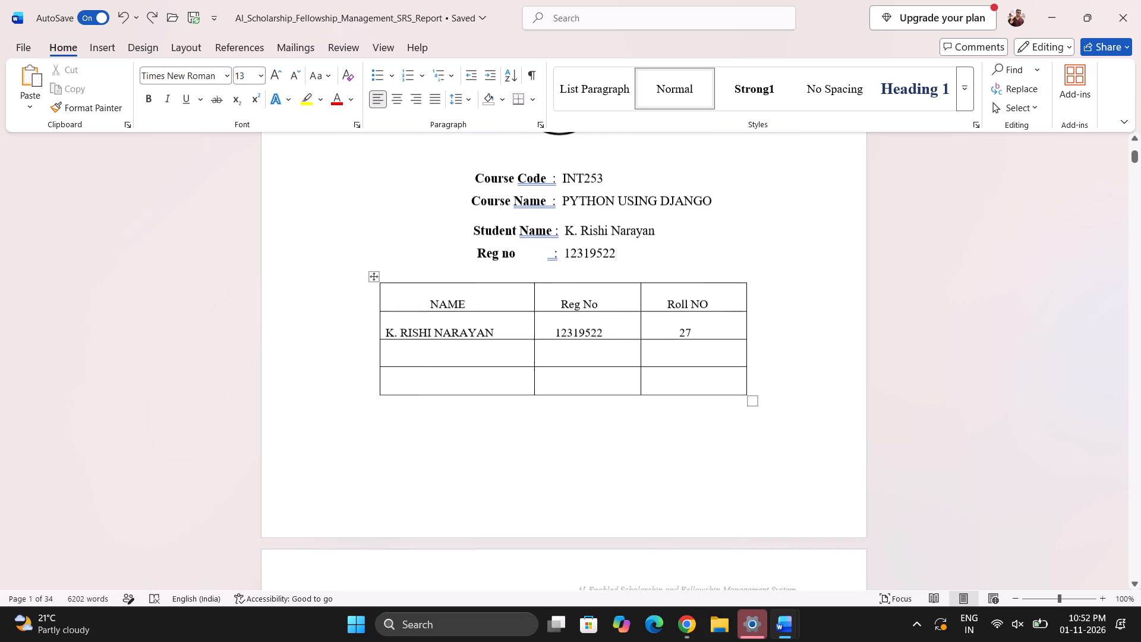
scroll(665, 398, "down", 4)
scroll(665, 398, "up", 1)
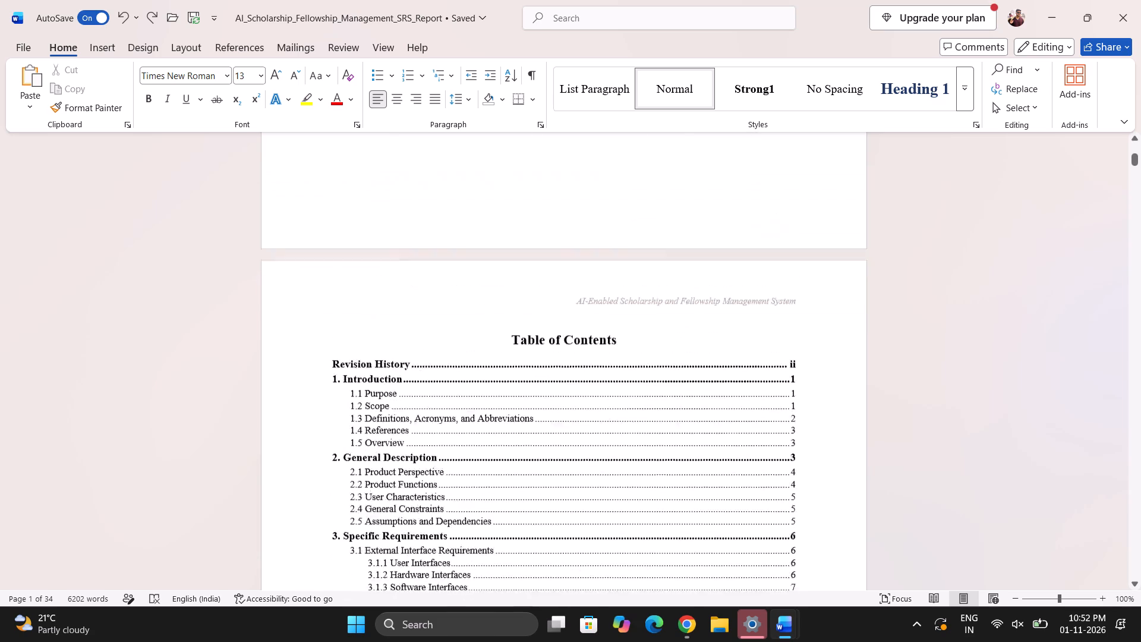
scroll(665, 398, "up", 1)
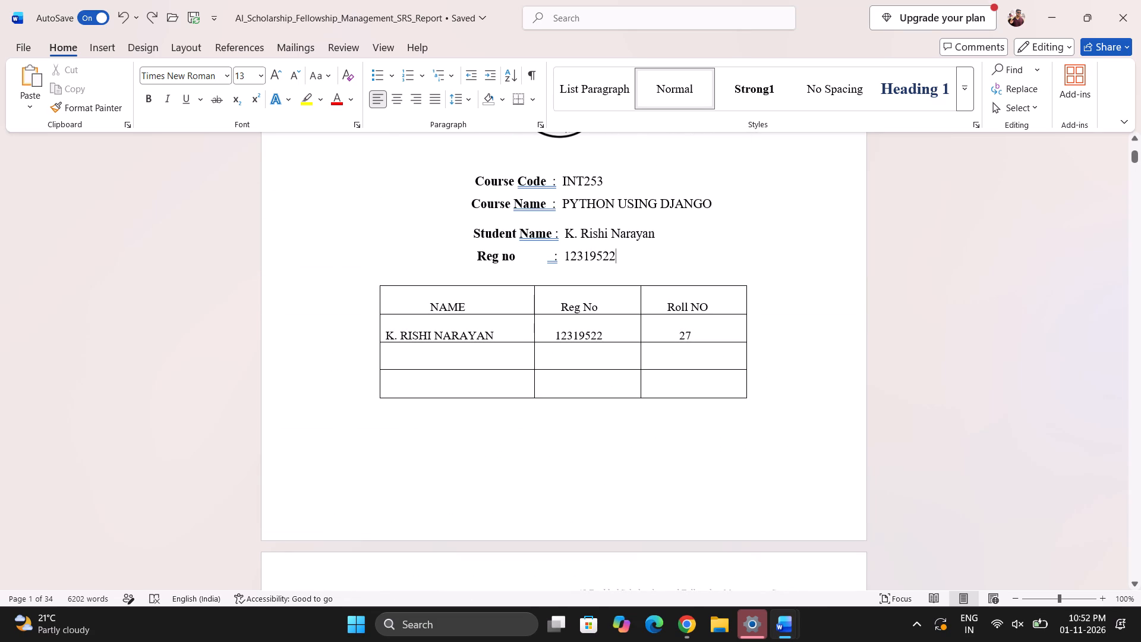
key("Return")
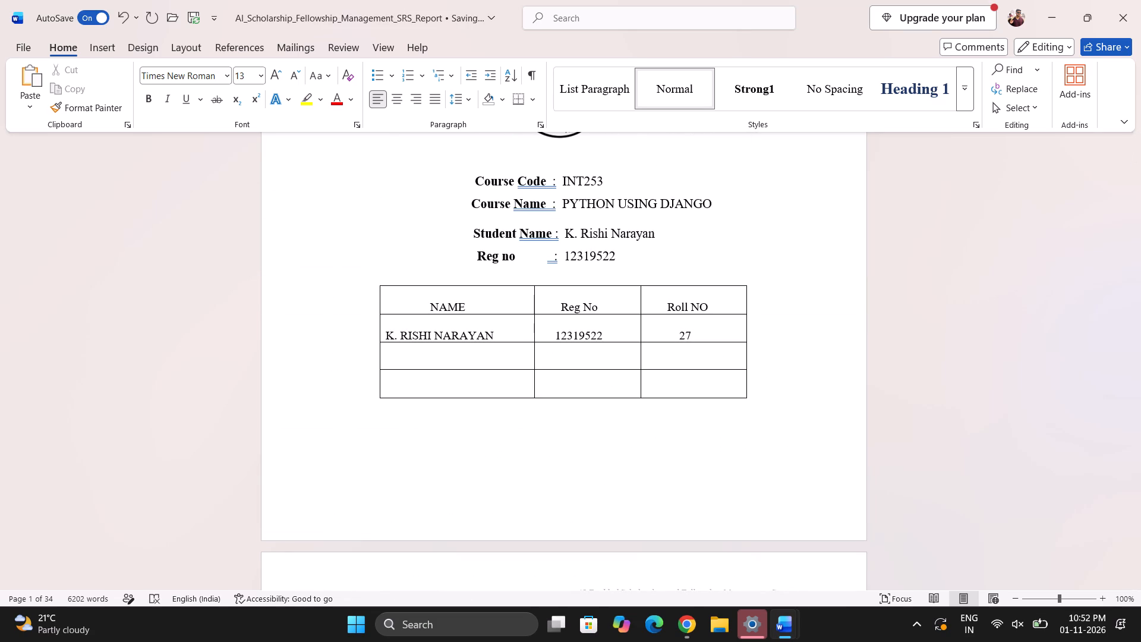
left_click(618, 256)
key("Return")
left_click_drag(376, 280, 378, 322)
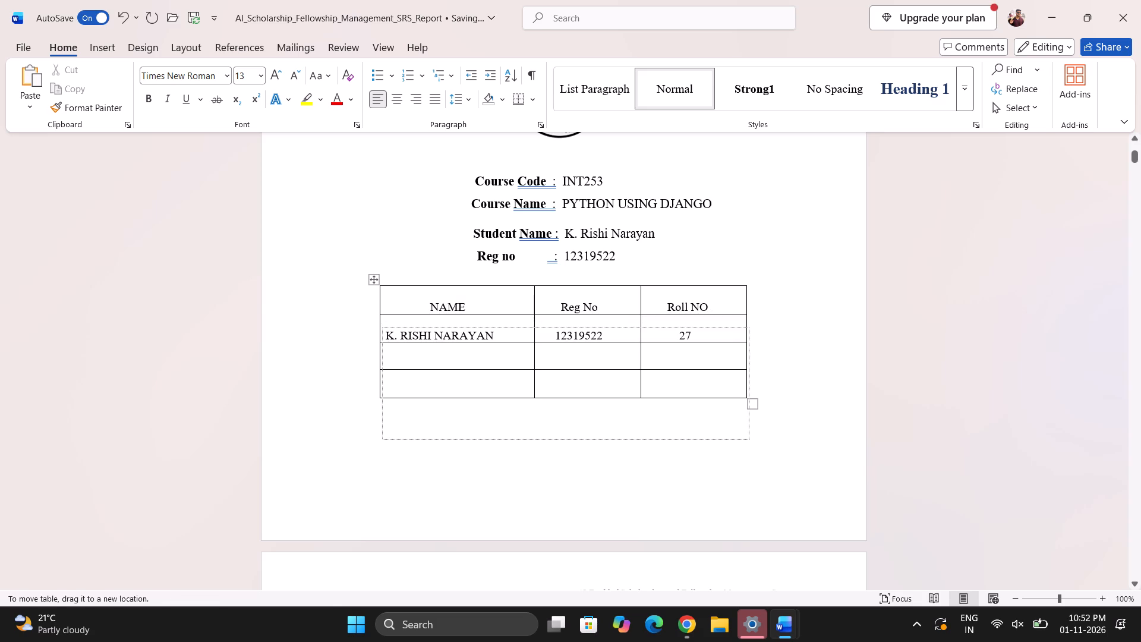
left_click_drag(378, 322, 379, 331)
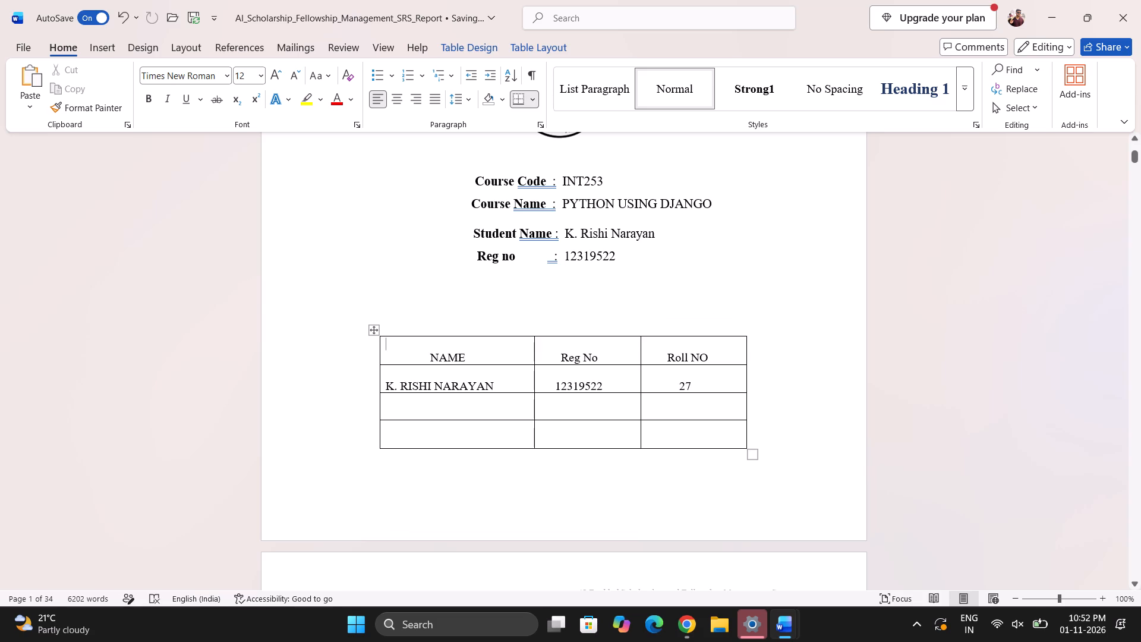
Start a new line between the "Reg no" line and the student table, indented by three tab stops.
left_click(618, 261)
key("Return")
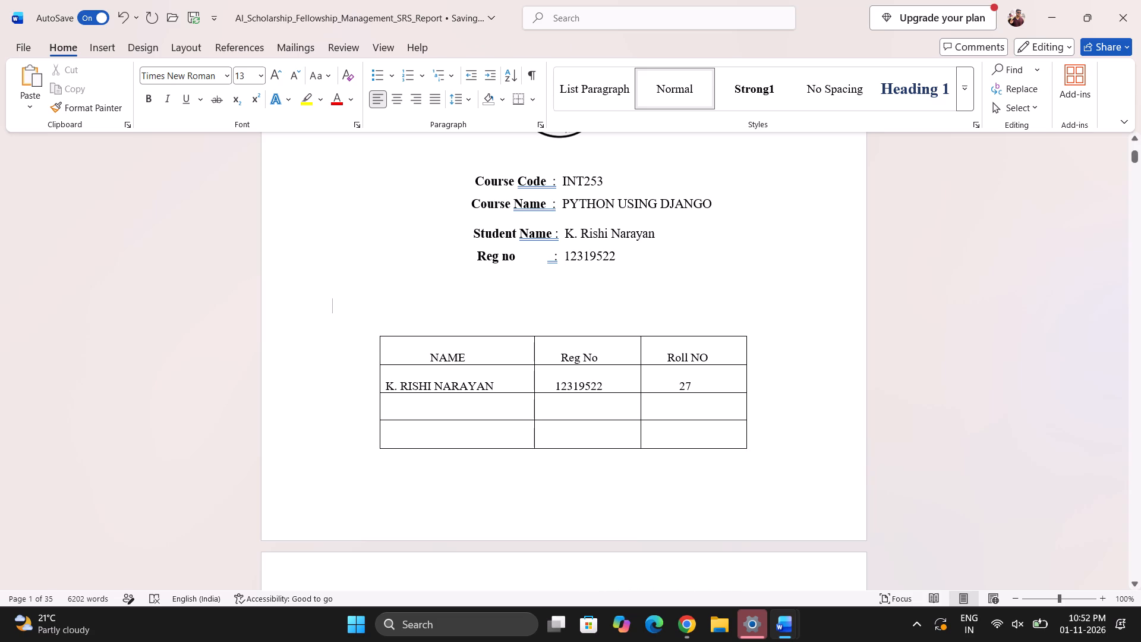
key("Tab")
key("Tab")
key("Tab")
key("Tab")
key("Tab")
key("Tab")
key("BackSpace")
key("BackSpace")
key("BackSpace")
Enter the label "Submitted To :" on the new indented line, with both words capitalised.
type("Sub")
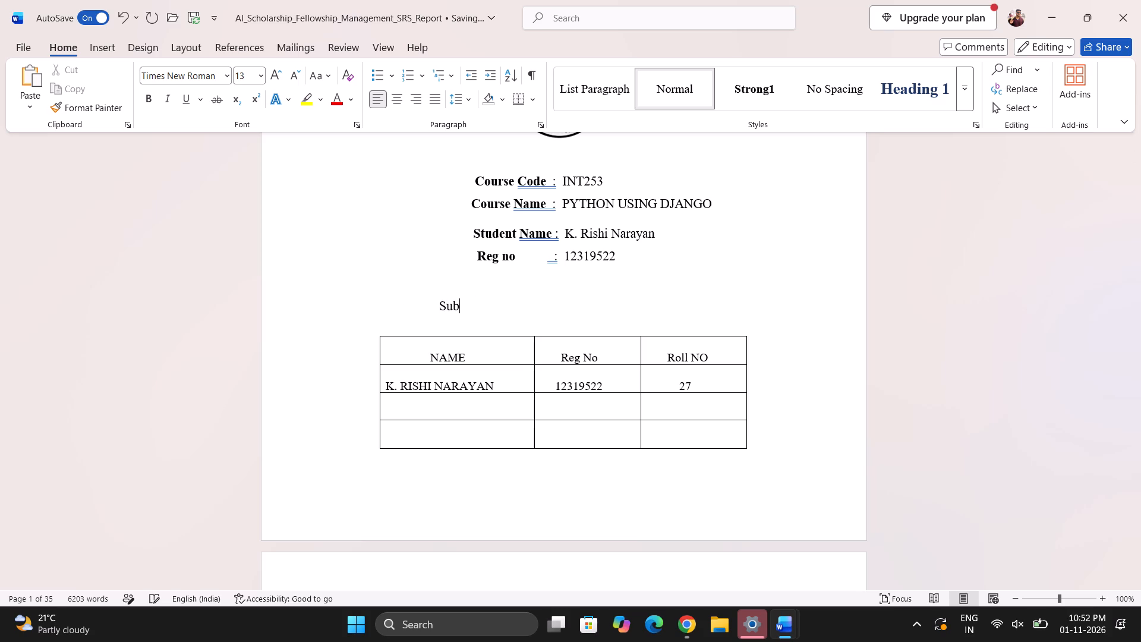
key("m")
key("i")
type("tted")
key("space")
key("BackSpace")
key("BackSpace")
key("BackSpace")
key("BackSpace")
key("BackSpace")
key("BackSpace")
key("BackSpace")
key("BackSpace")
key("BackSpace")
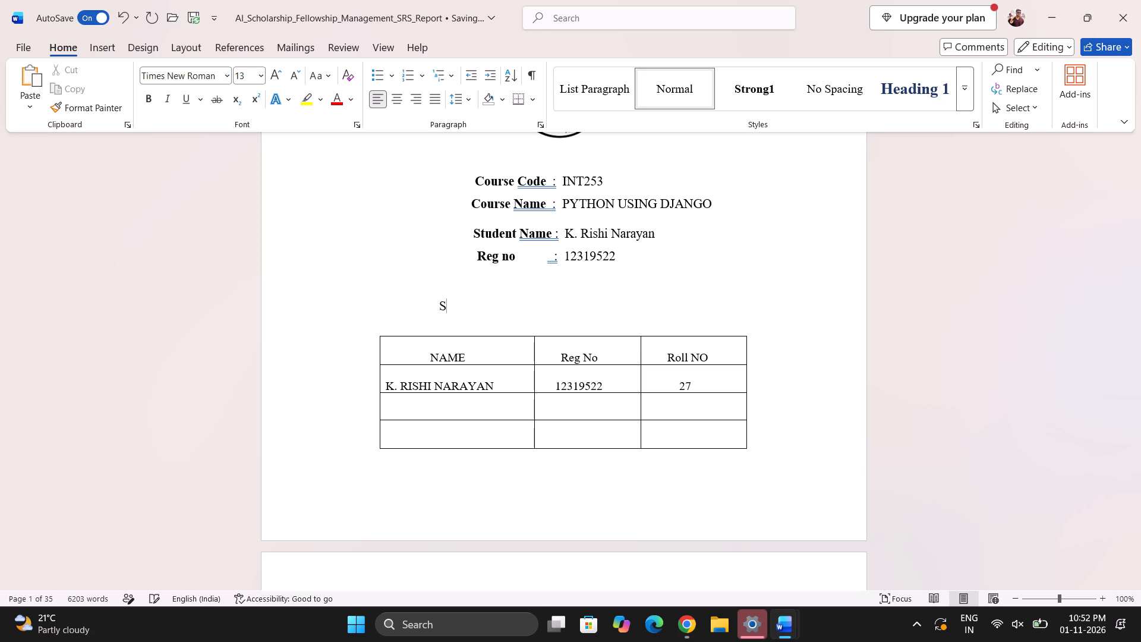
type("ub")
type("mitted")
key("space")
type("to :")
left_click(500, 308)
key("BackSpace")
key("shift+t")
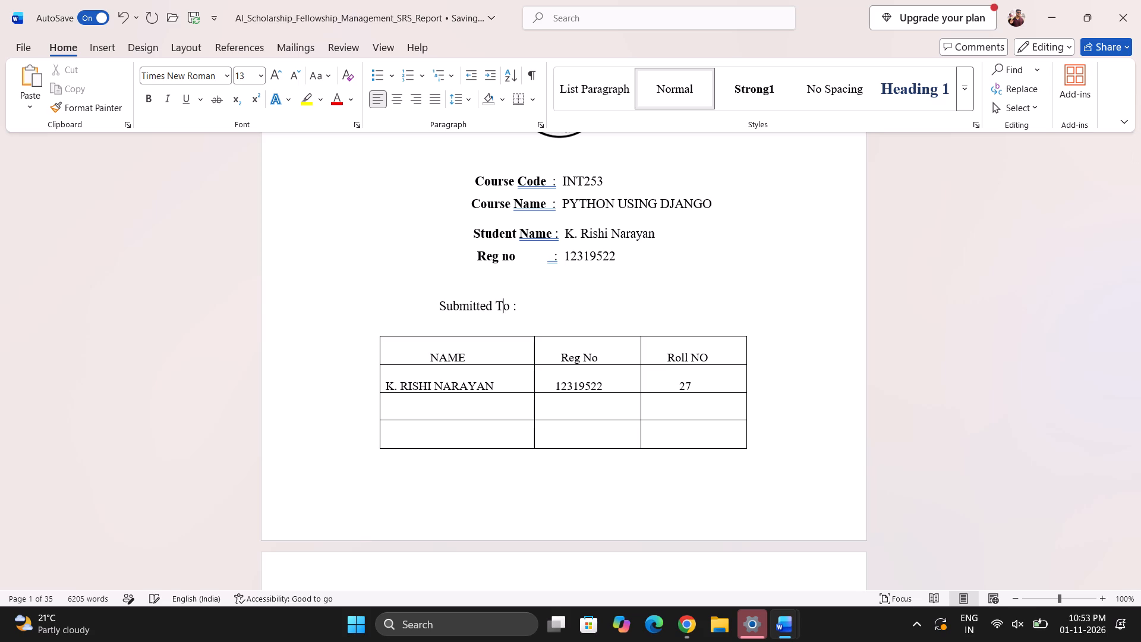
Make the words "Submitted To" bold, matching the other cover page labels.
left_click_drag(510, 305, 486, 307)
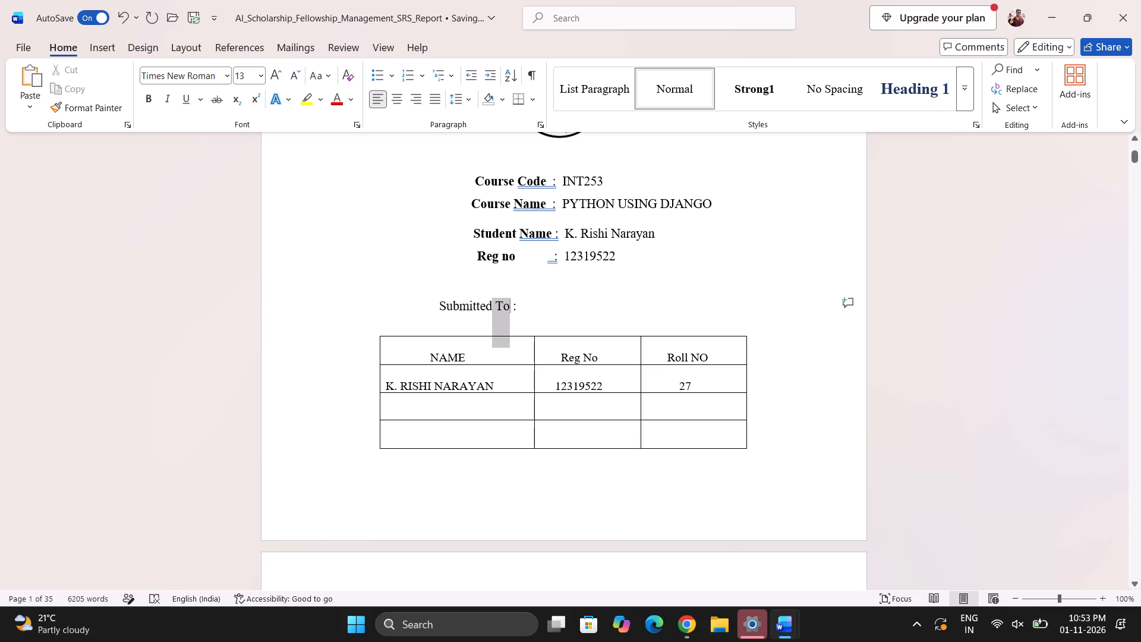
left_click_drag(486, 307, 488, 308)
left_click(488, 308)
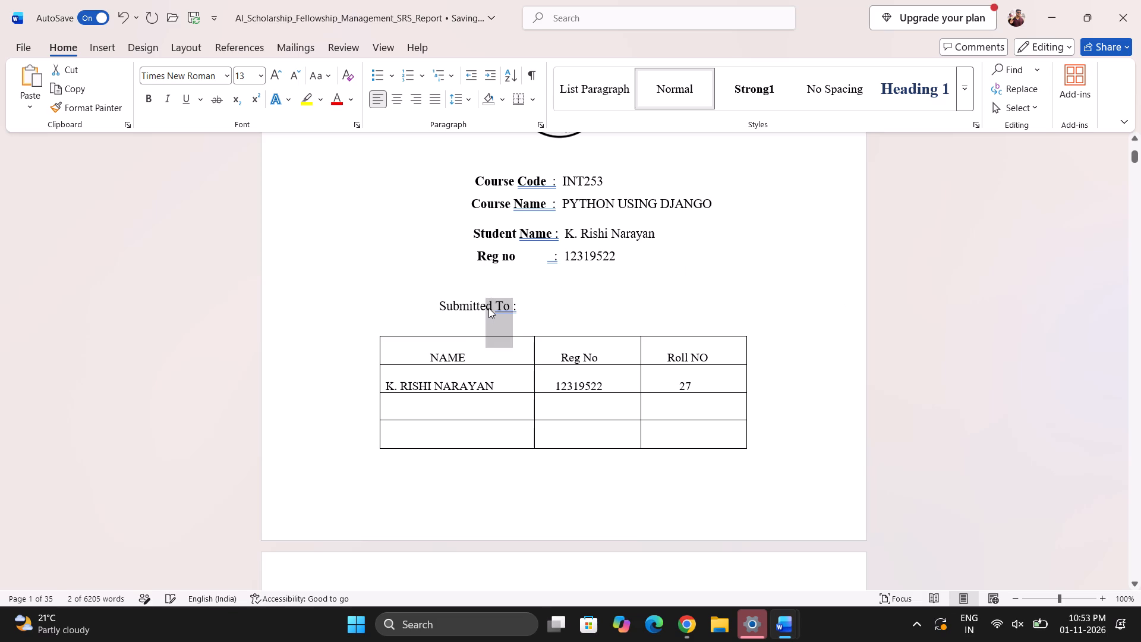
left_click_drag(508, 304, 442, 298)
left_click(455, 267)
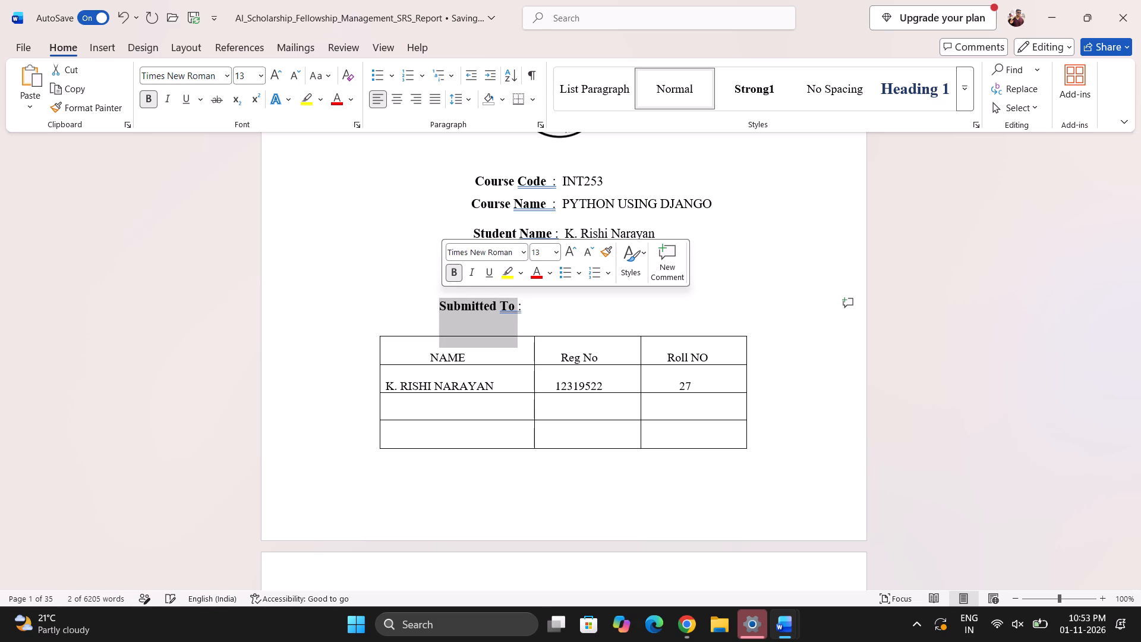
left_click(548, 314)
Indent the "Submitted To :" line by one more tab stop to line it up with the labels above.
left_click(439, 308)
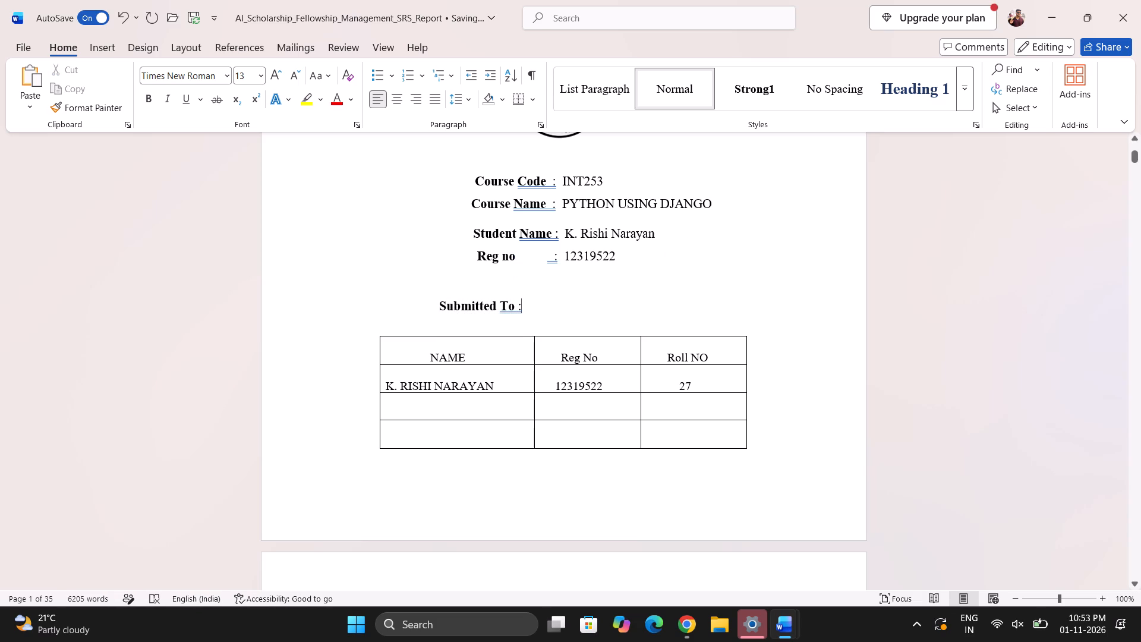
key("Tab")
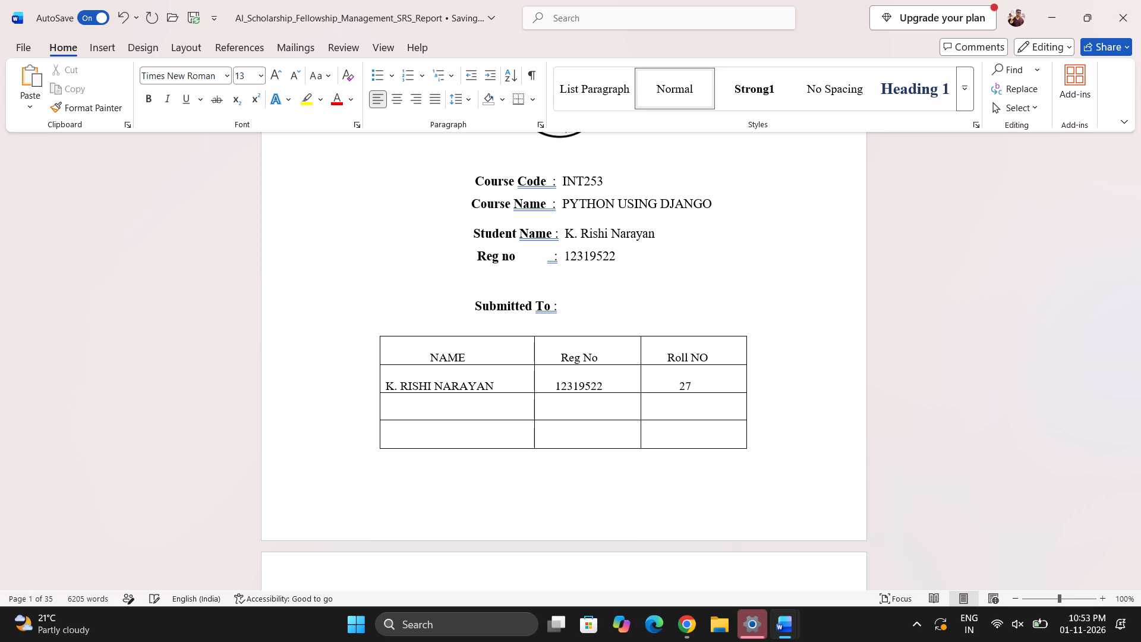
Enter the recipient's name in capitals after "Submitted To :", separated from the colon by three spaces.
left_click(568, 308)
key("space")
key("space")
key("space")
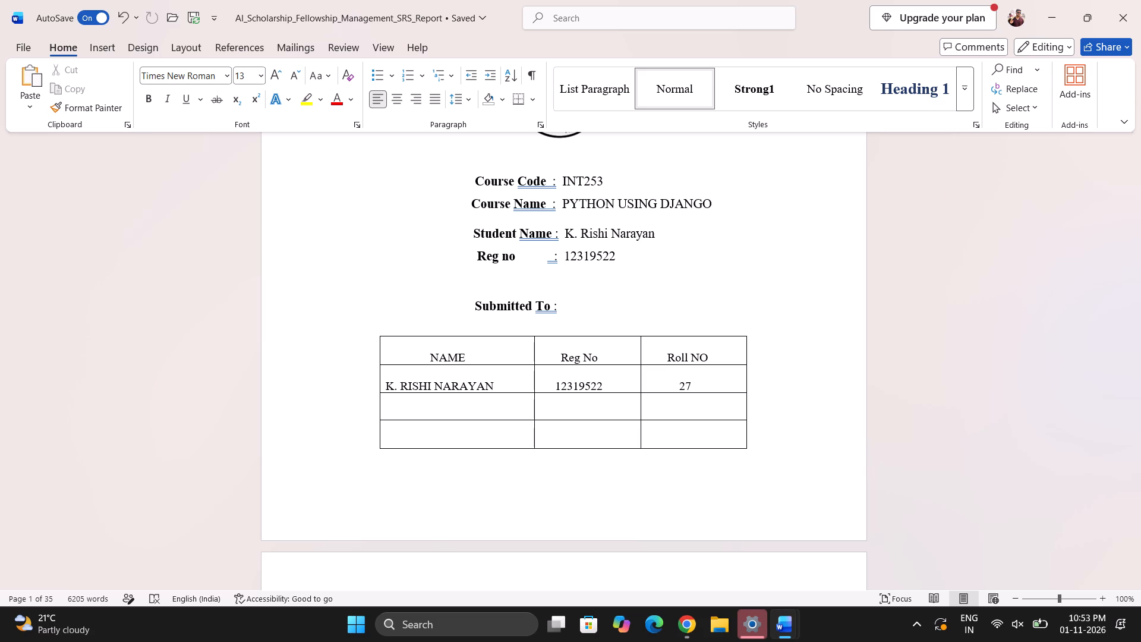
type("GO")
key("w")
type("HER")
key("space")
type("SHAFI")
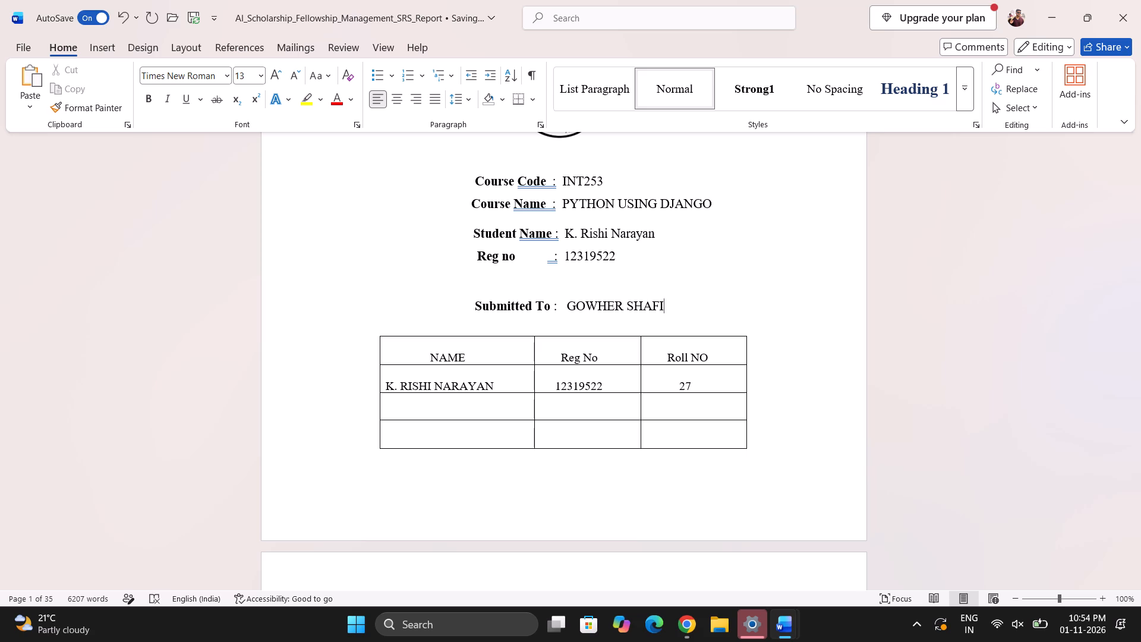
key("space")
Align the cover page values by adding two spaces before the Reg no and Student Name values, one before Course Name and Course Code.
left_click(565, 256)
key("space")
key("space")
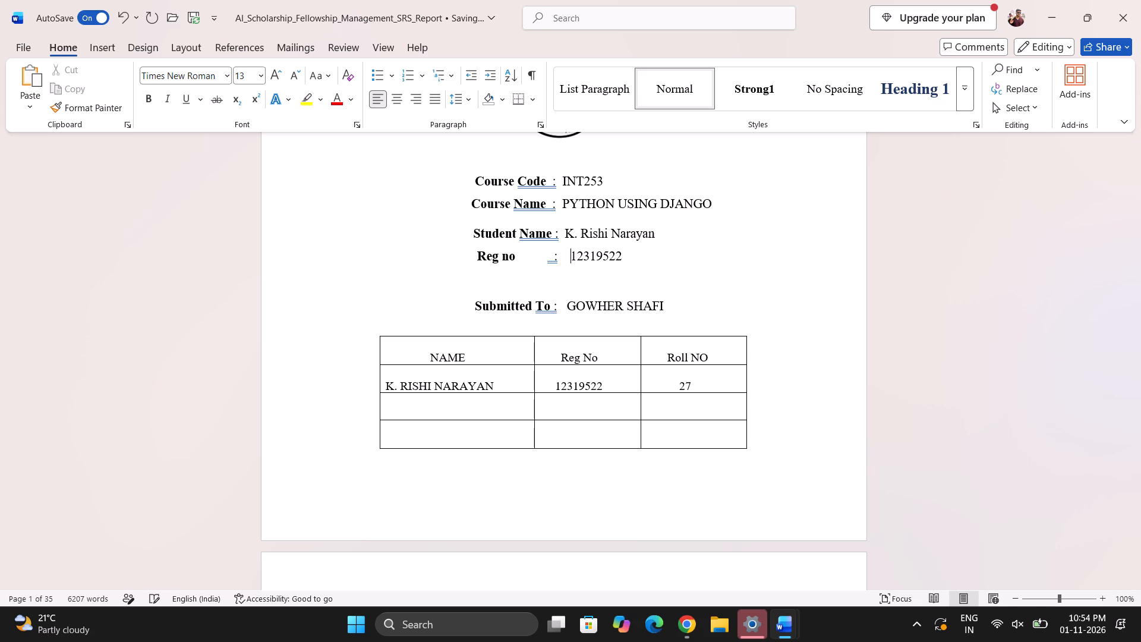
left_click(560, 237)
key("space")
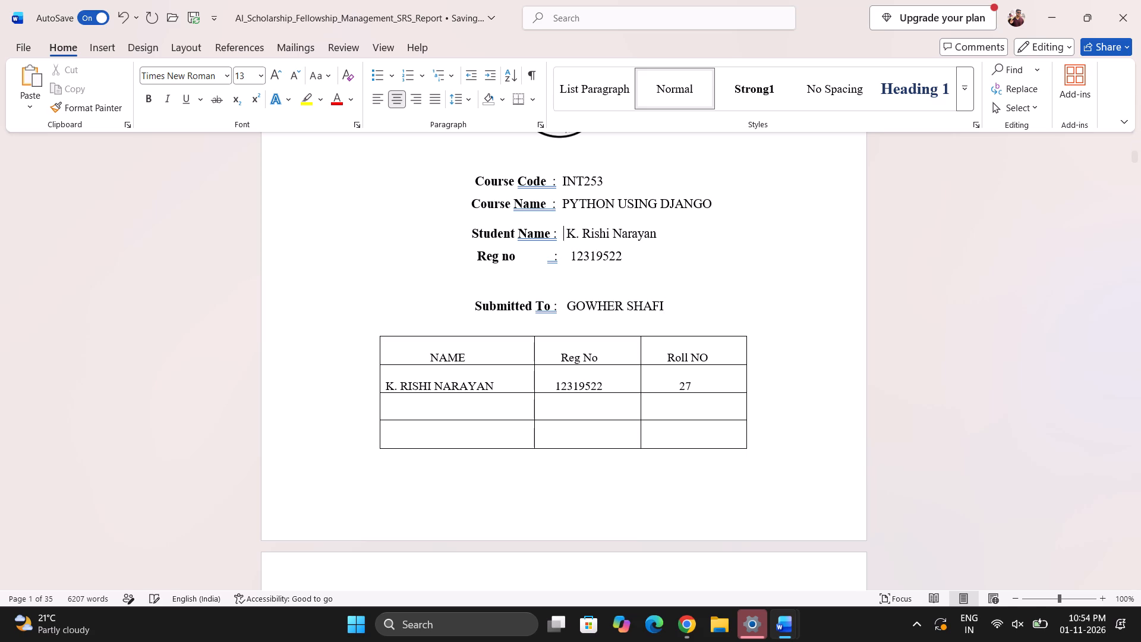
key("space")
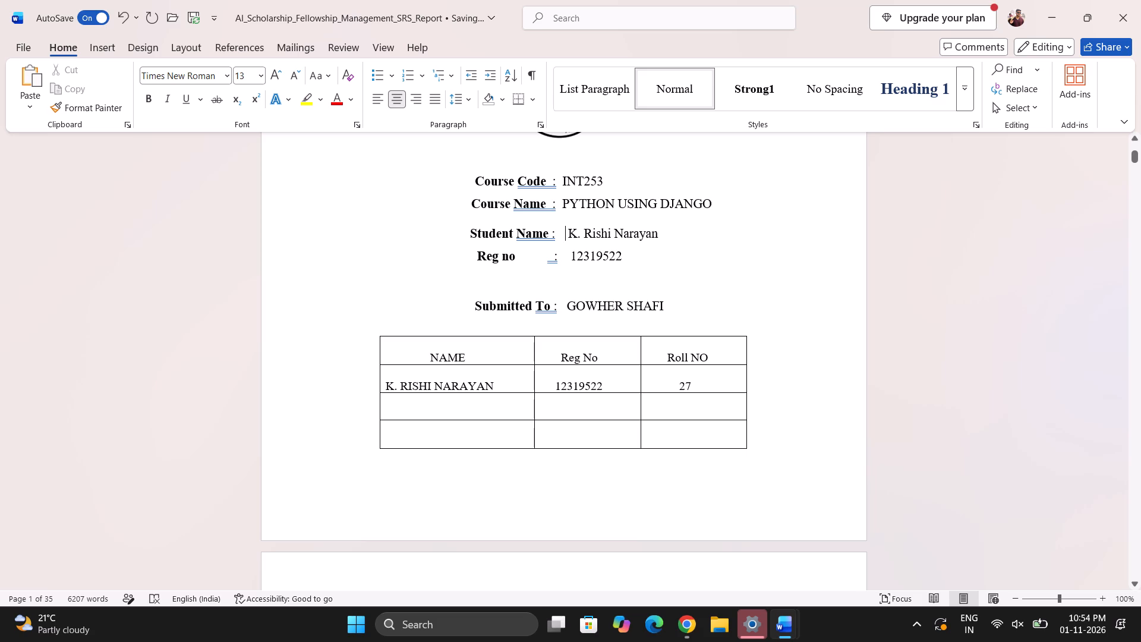
left_click(562, 204)
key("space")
left_click(564, 182)
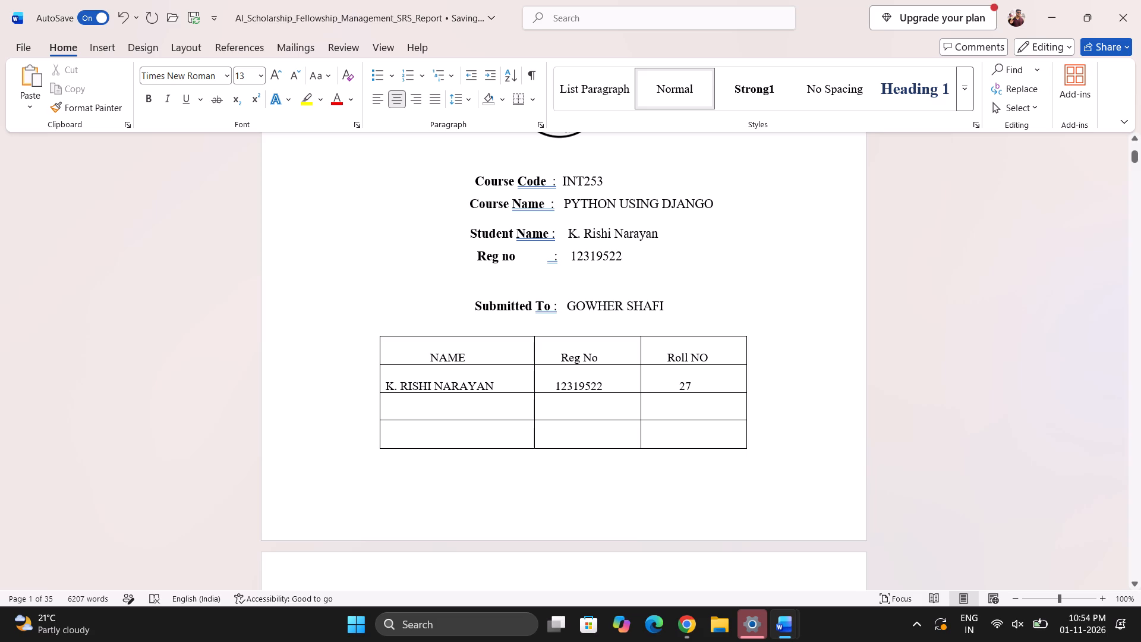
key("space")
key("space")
key("BackSpace")
Review the cover page layout from the report title down to the student table.
scroll(564, 182, "up", 1)
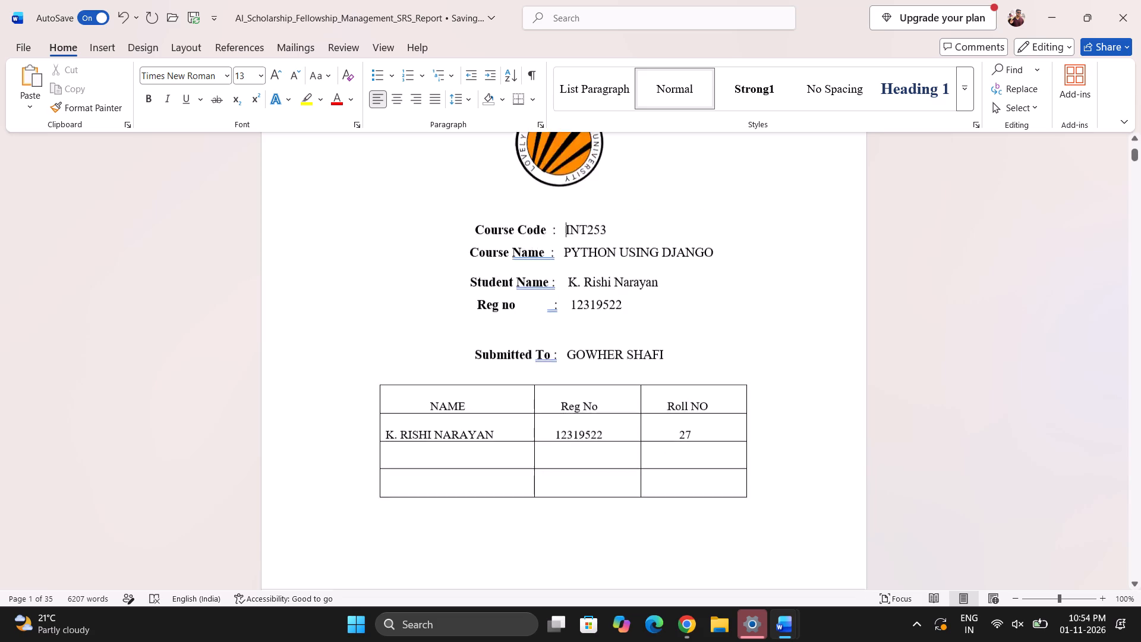
scroll(564, 182, "up", 1)
scroll(564, 182, "down", 4)
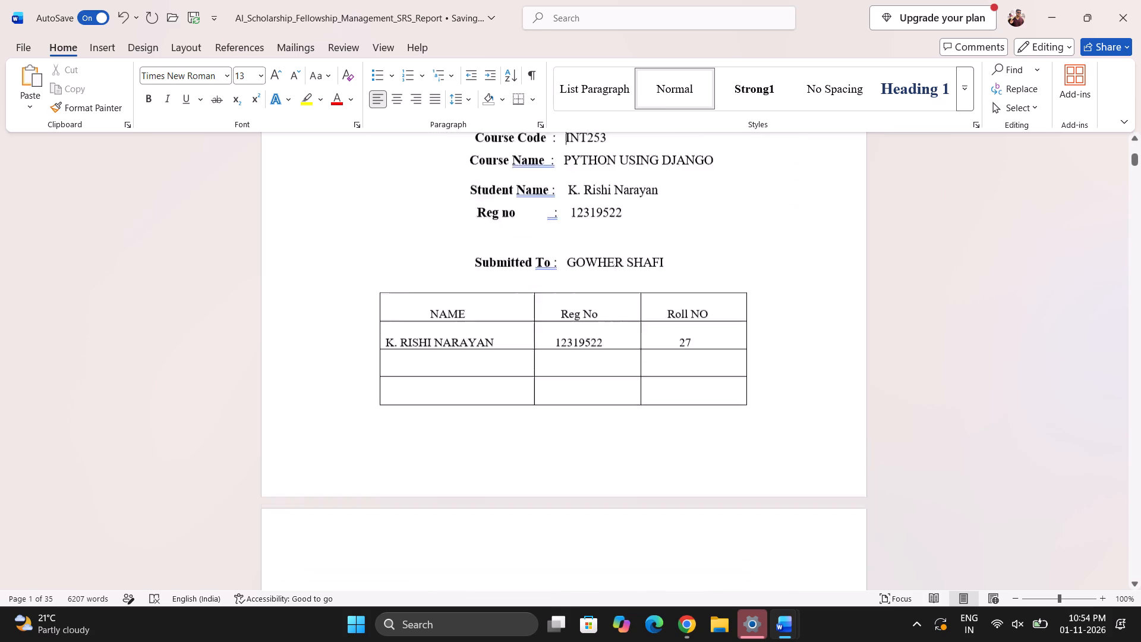
scroll(564, 182, "down", 1)
scroll(564, 182, "up", 2)
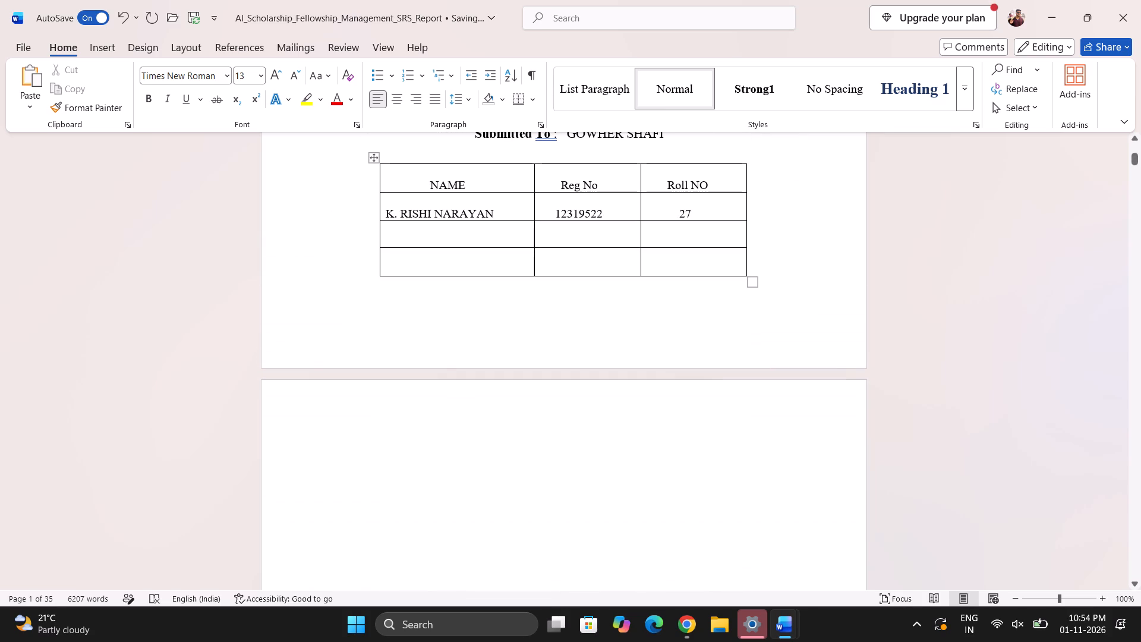
scroll(393, 237, "up", 8)
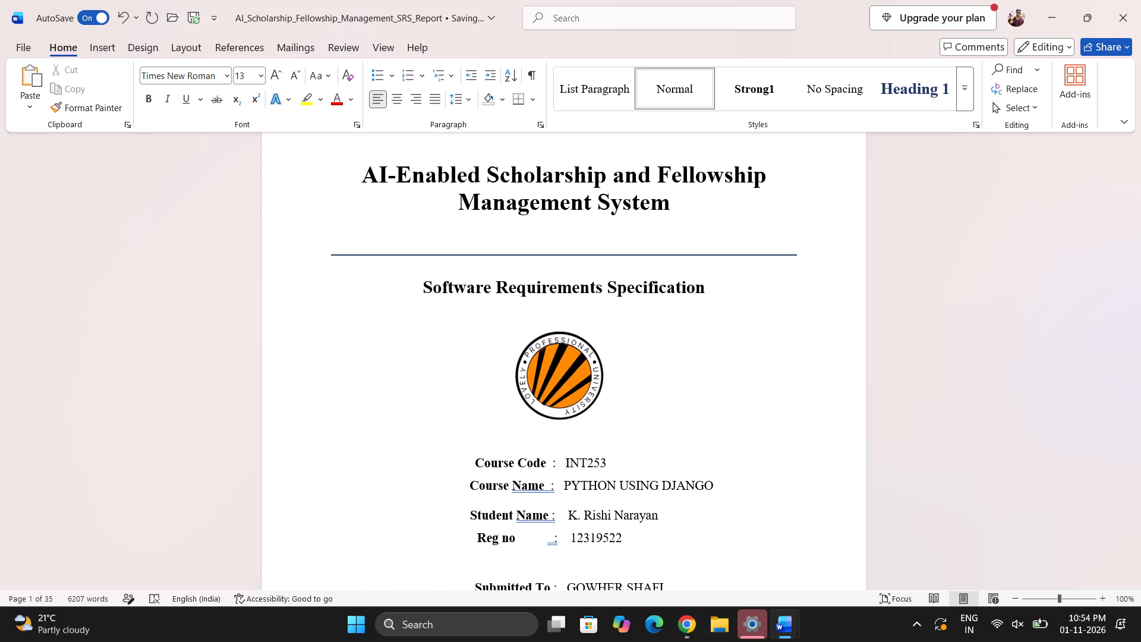
scroll(349, 247, "down", 2)
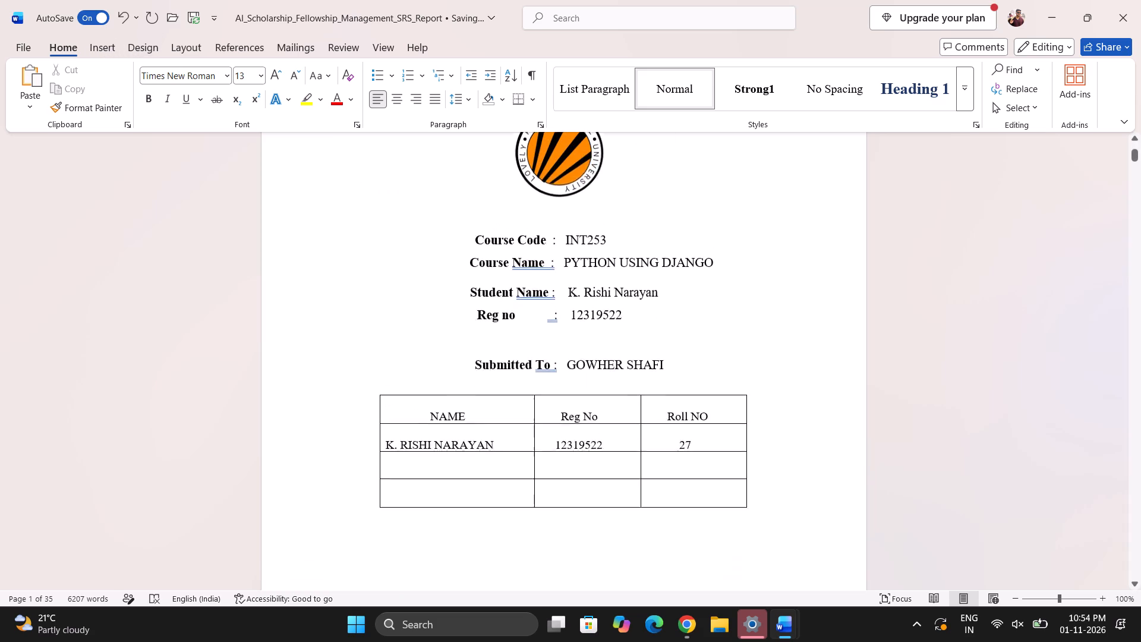
scroll(349, 247, "down", 1)
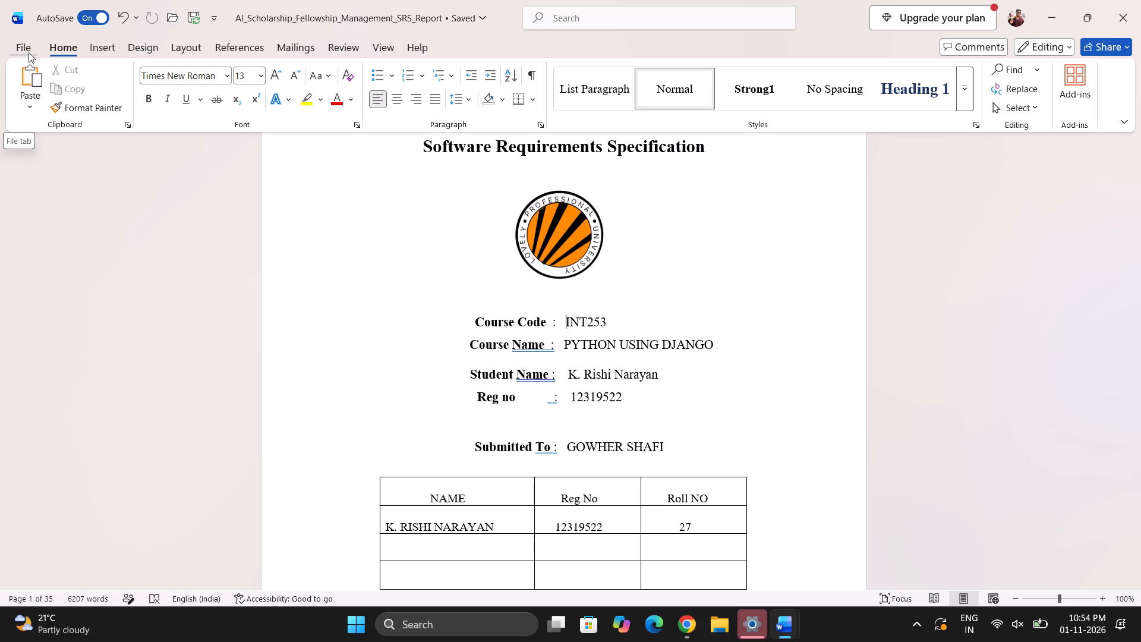
Examine the pages that follow the cover page, through the Table of Contents.
scroll(29, 52, "down", 5)
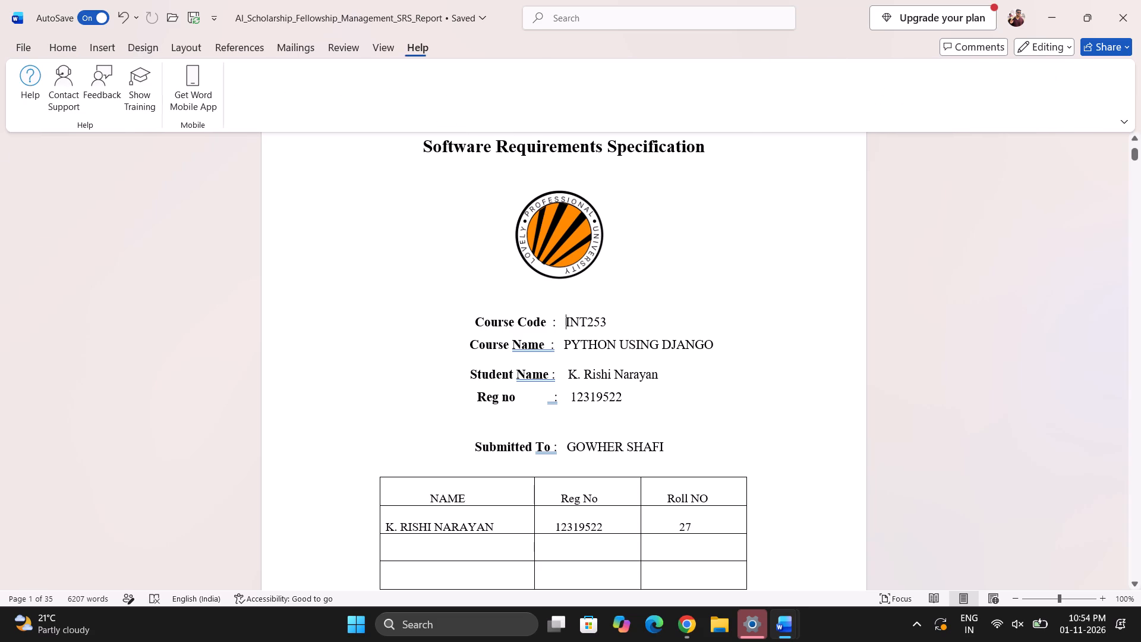
scroll(138, 190, "down", 20)
scroll(138, 190, "down", 18)
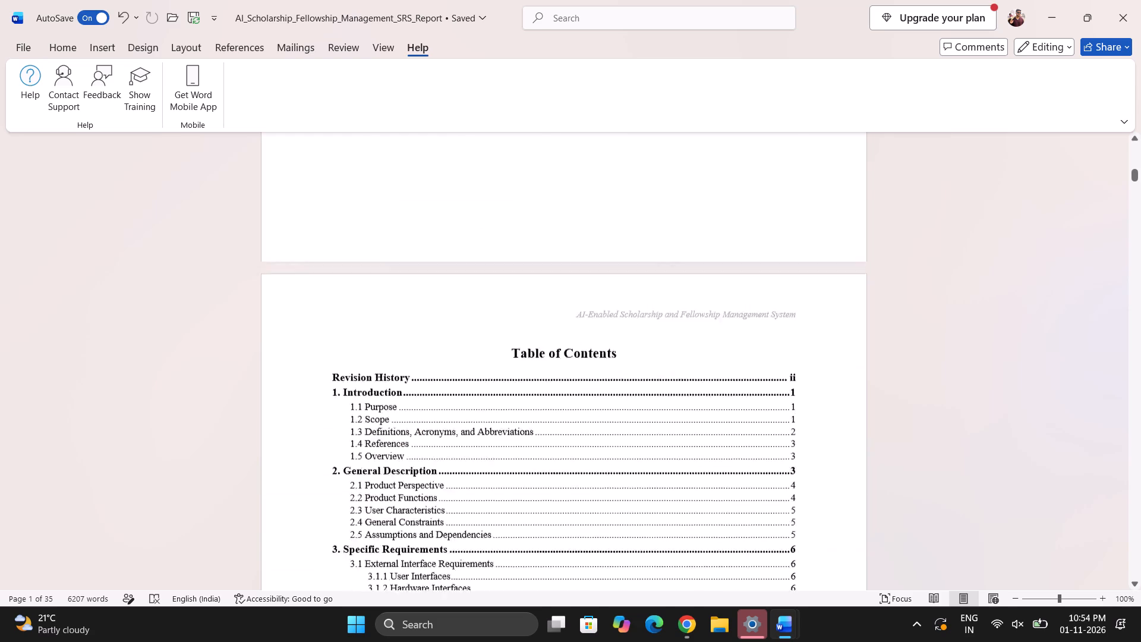
scroll(138, 190, "down", 6)
scroll(138, 190, "up", 4)
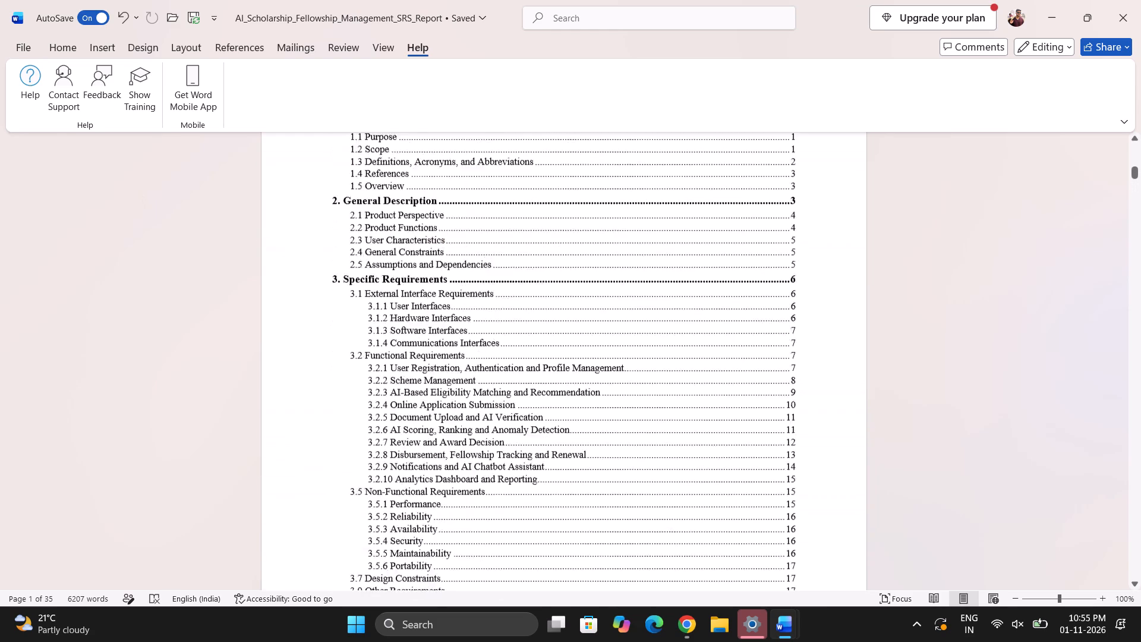
scroll(138, 190, "up", 8)
scroll(138, 190, "down", 5)
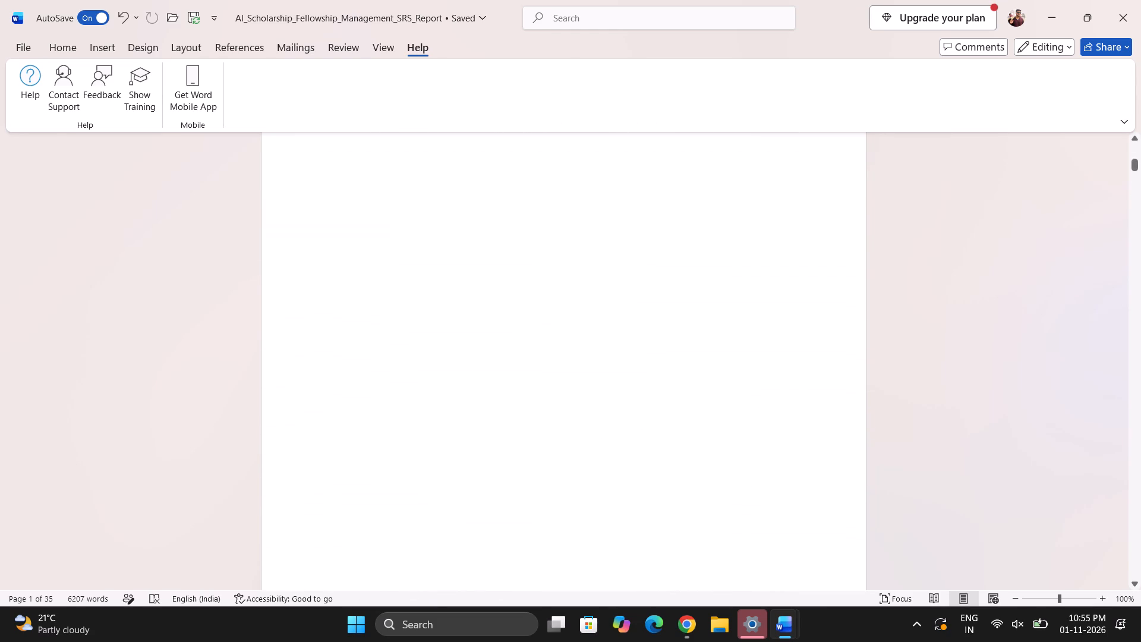
scroll(138, 190, "down", 5)
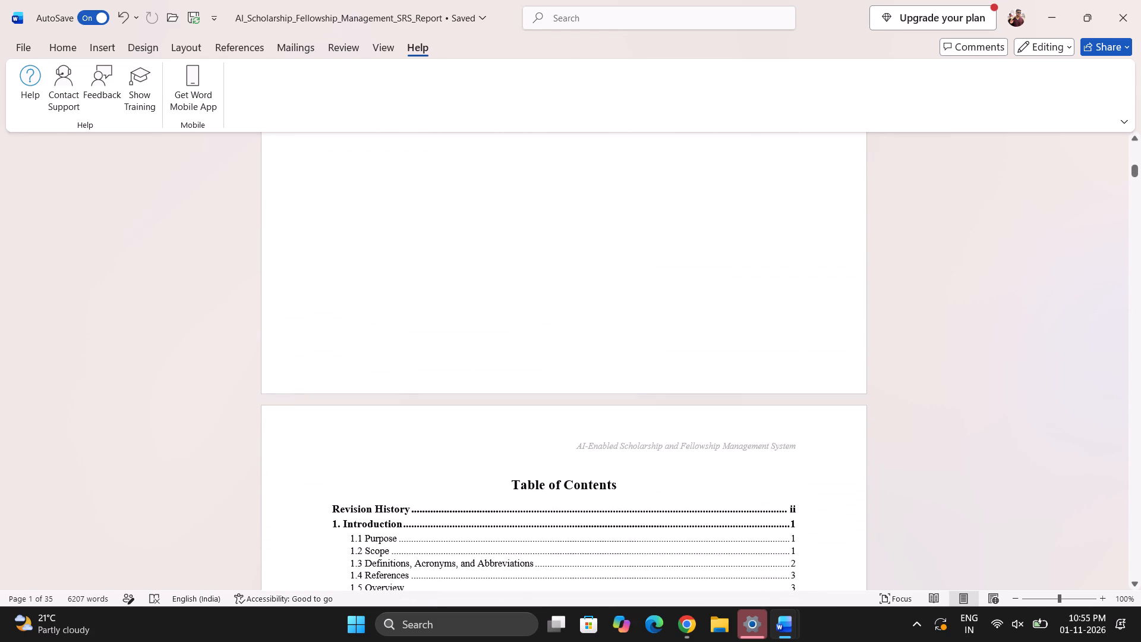
Remove the blank page between the cover page and the Table of Contents page.
scroll(138, 190, "down", 1)
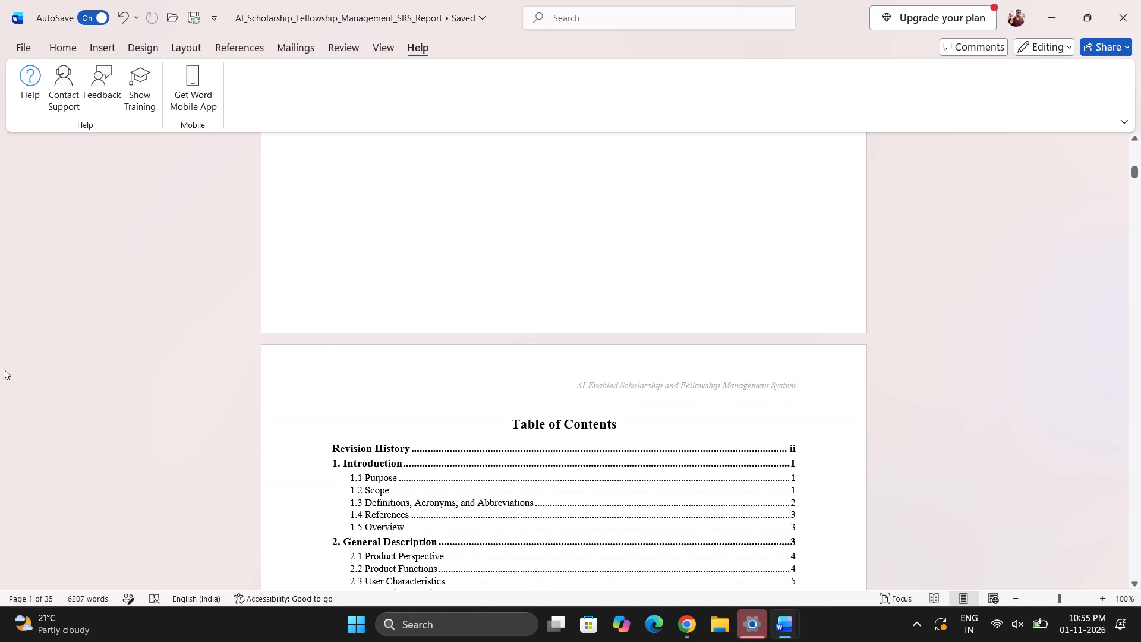
left_click(330, 443)
left_click(513, 423)
key("BackSpace")
key("BackSpace")
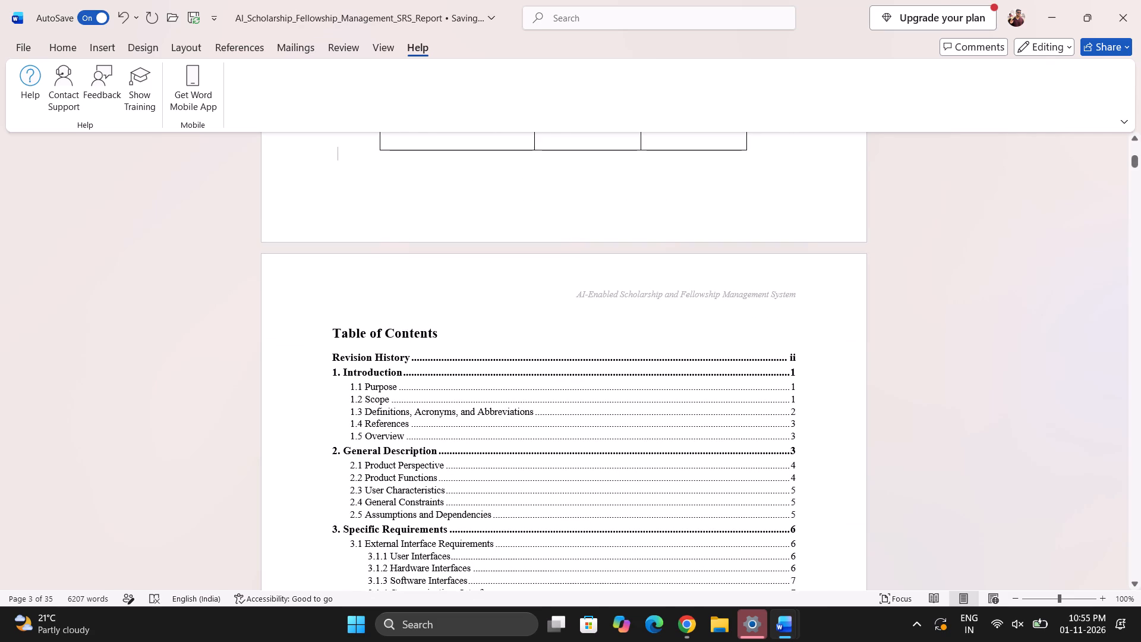
Move the "Table of Contents" heading back to the middle of the line by inserting five tabs before it.
left_click(333, 331)
key("Tab")
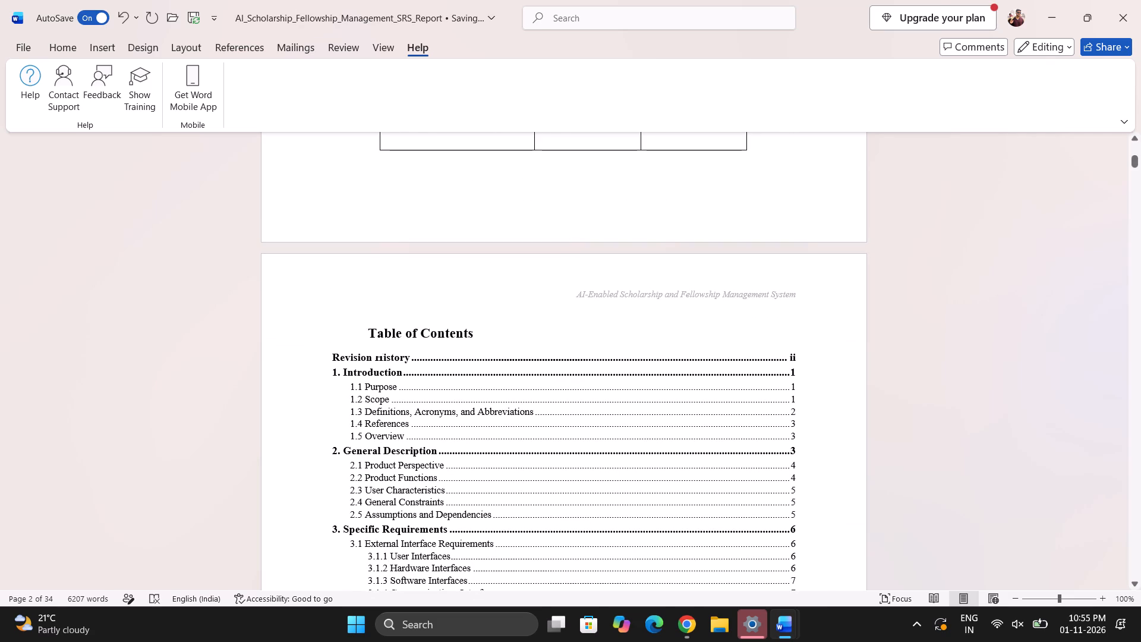
key("Tab")
key("Tab")
key("Tab")
key("Tab")
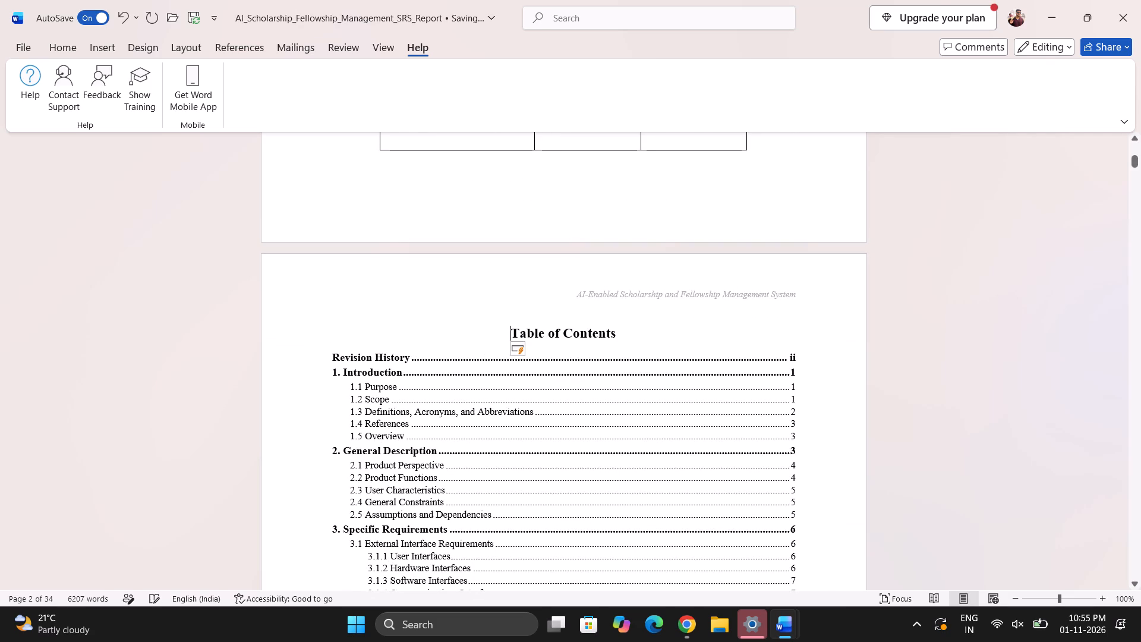
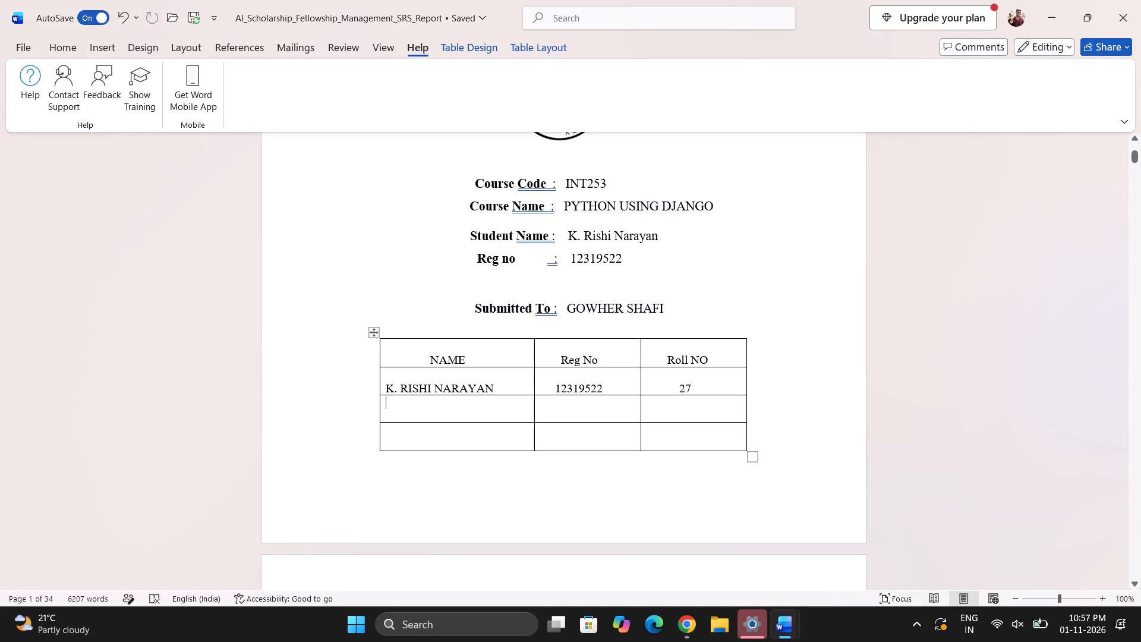
Start the second student's name with a capital C in the NAME column, one line down in the first empty table row.
key("Down")
key("Up")
key("Return")
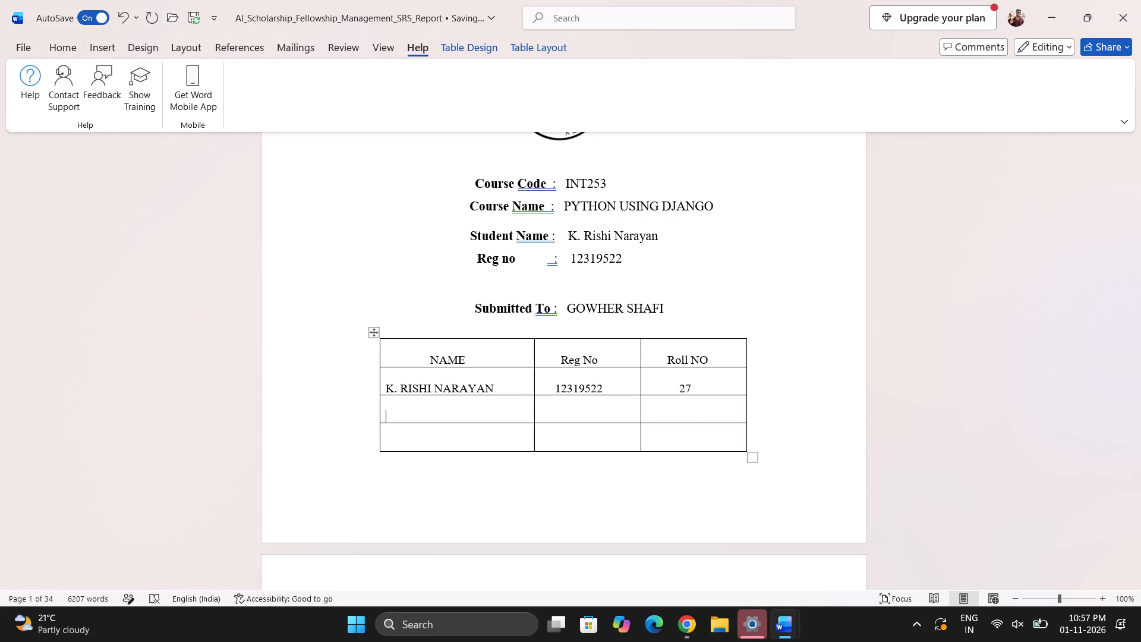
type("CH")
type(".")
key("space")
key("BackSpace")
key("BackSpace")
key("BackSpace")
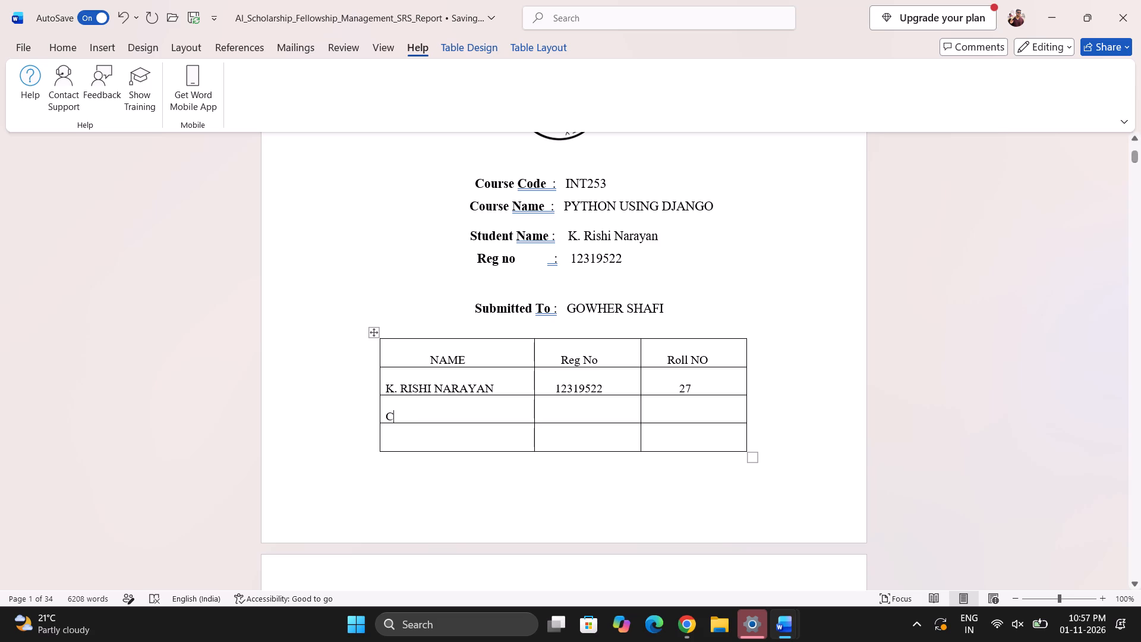
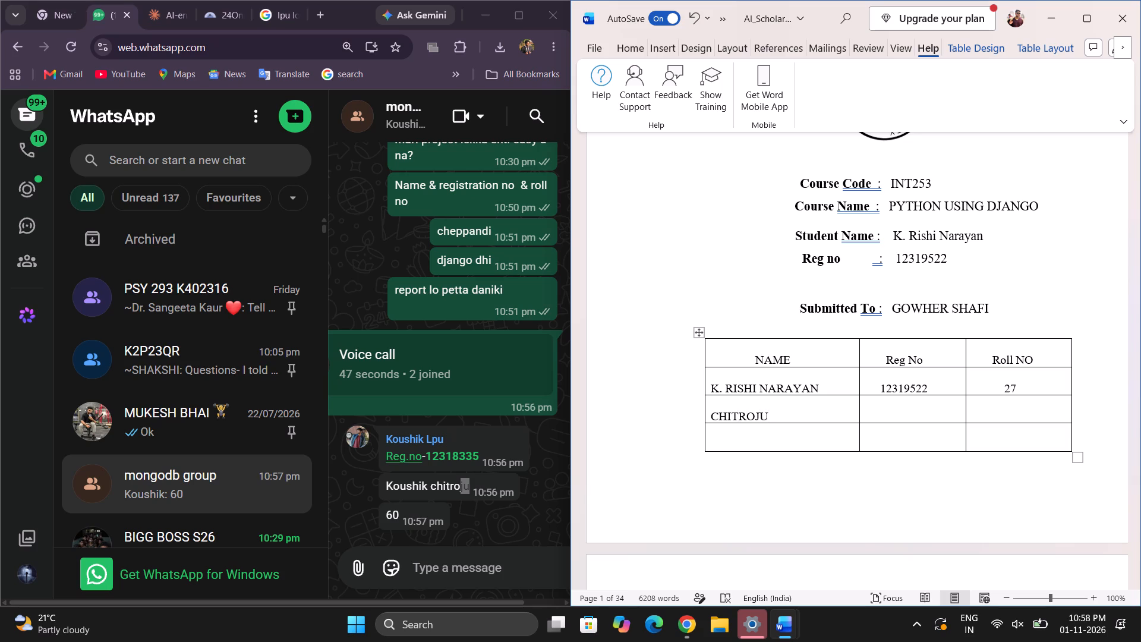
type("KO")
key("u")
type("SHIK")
Start filling the empty Reg No cell in the second student's row of the cover page table, adding a line break there.
left_click(894, 408)
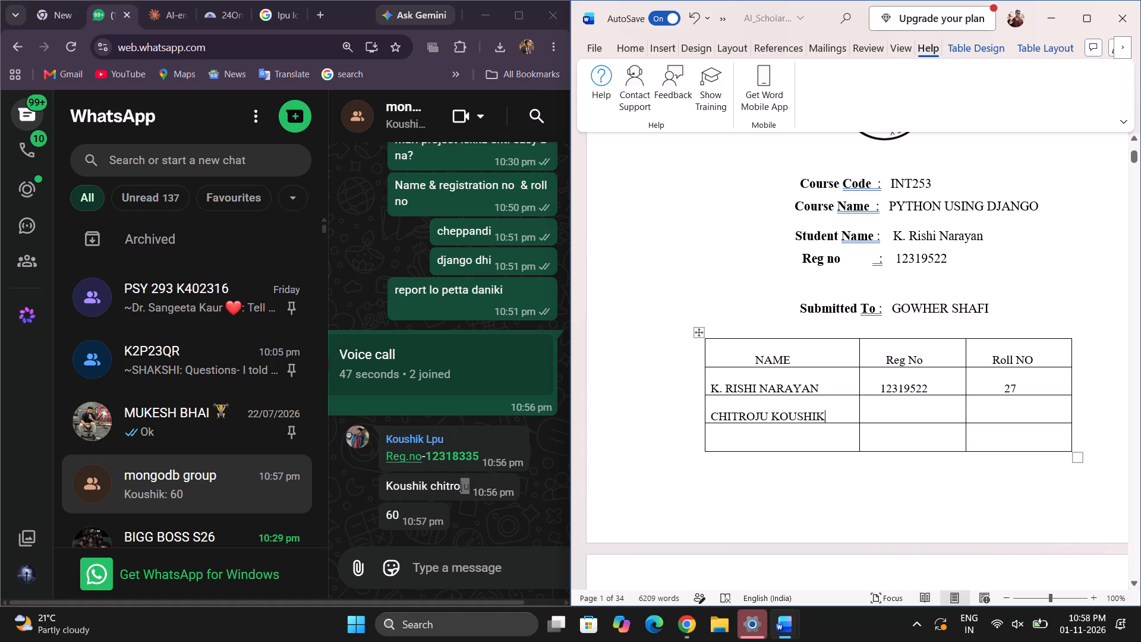
key("Down")
key("Up")
key("Return")
Enter the second student's registration number in the Reg No column, on a new line indented by six spaces.
key("Tab")
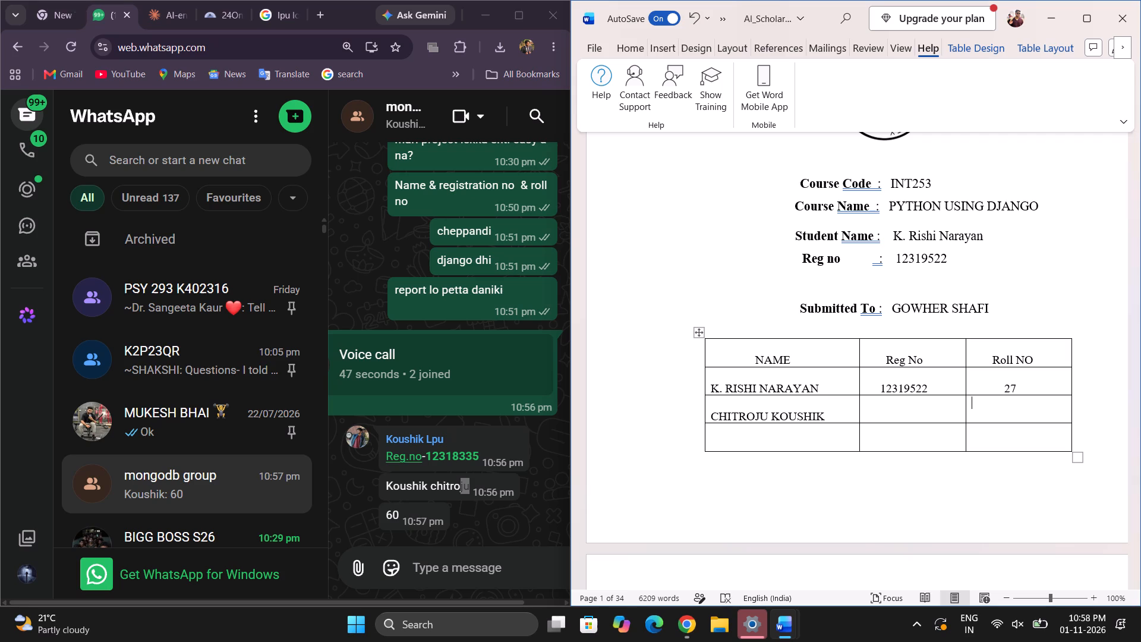
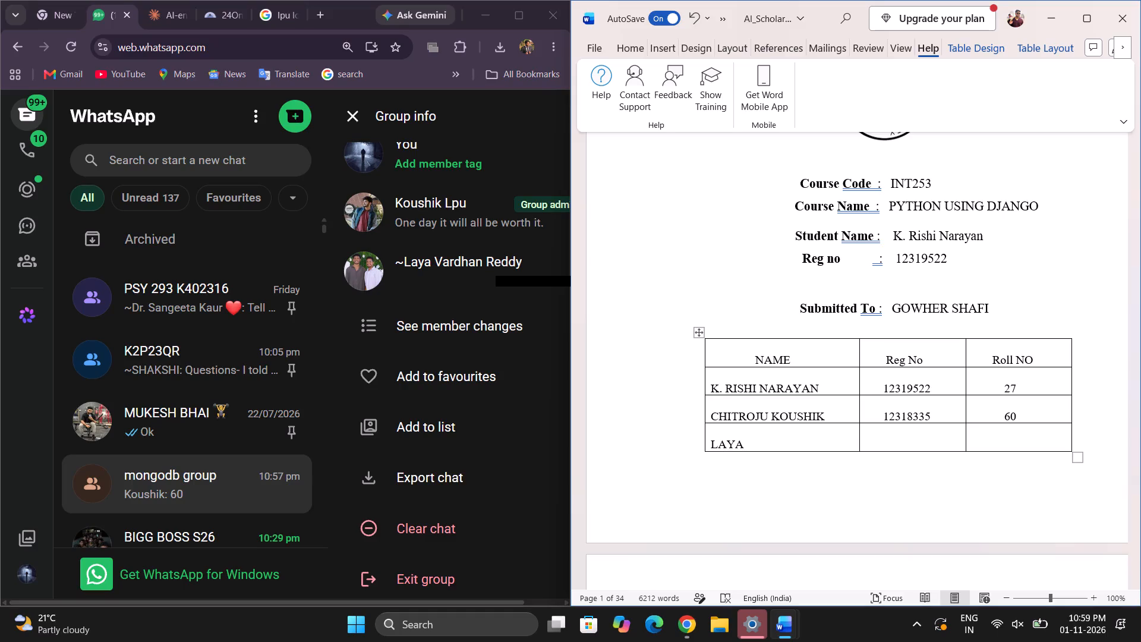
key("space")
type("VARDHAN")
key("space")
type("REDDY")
Start filling the empty Reg No cell in the third student's row, adding a line break and a space there.
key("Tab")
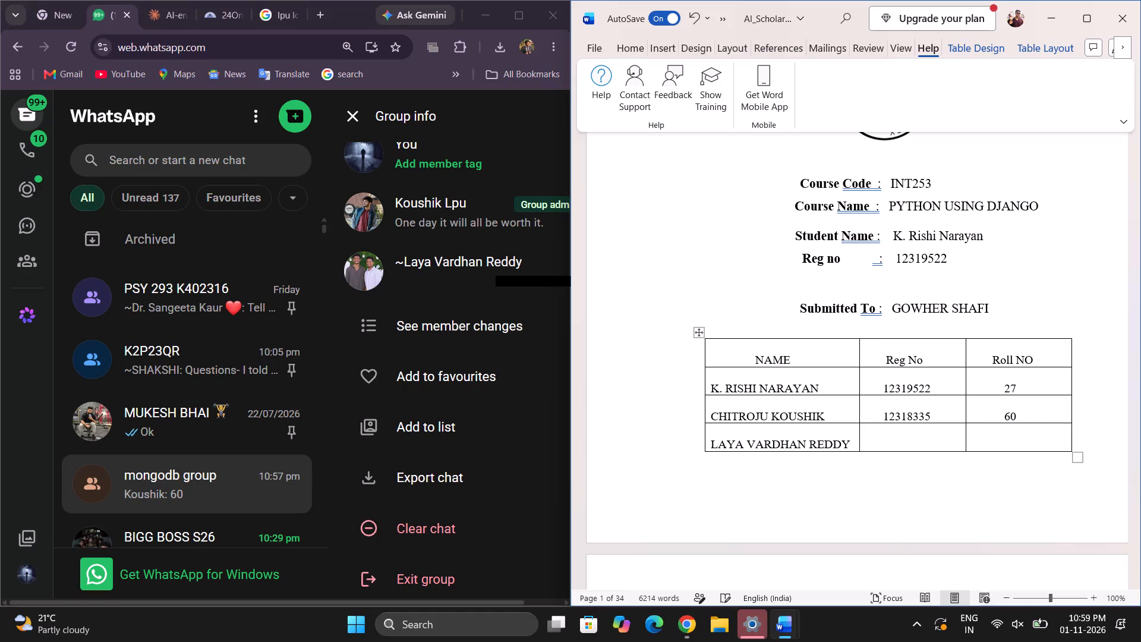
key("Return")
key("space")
Enter 123, indented with leading spaces, in the Reg No cell of the last student's row in the cover page table.
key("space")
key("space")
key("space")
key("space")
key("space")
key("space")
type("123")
Fill the last student's Roll NO cell with the placeholder ---, starting on a new line and indented with spaces under the entries above.
left_click(1010, 444)
key("Return")
key("Tab")
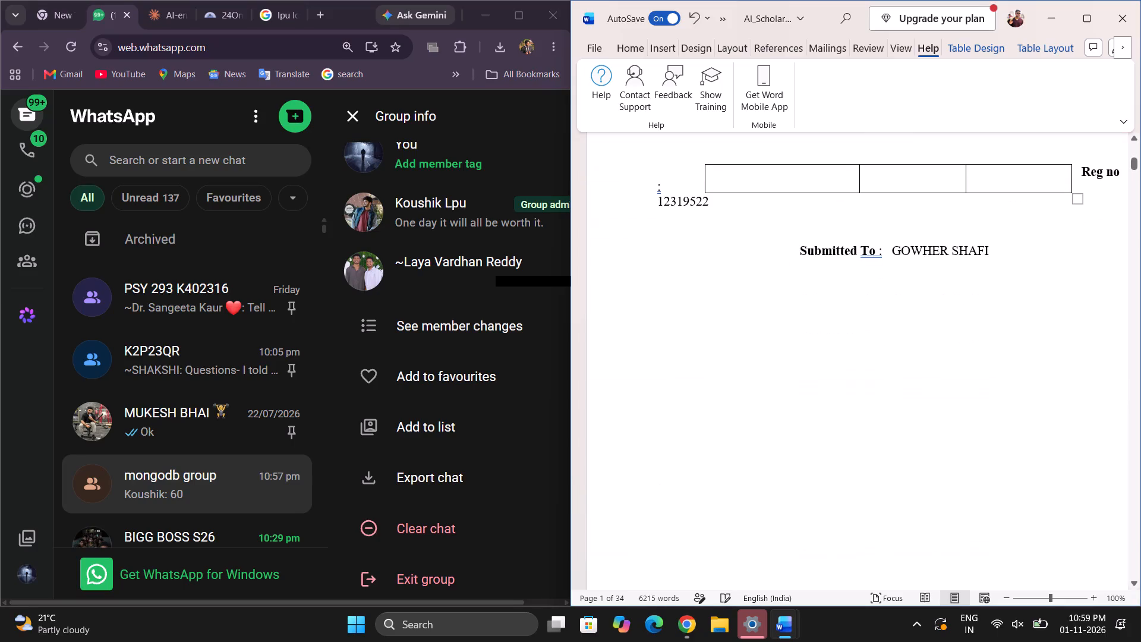
key("ctrl+z")
scroll(1010, 408, "up", 1)
key("space")
key("space")
key("space")
key("space")
key("space")
key("space")
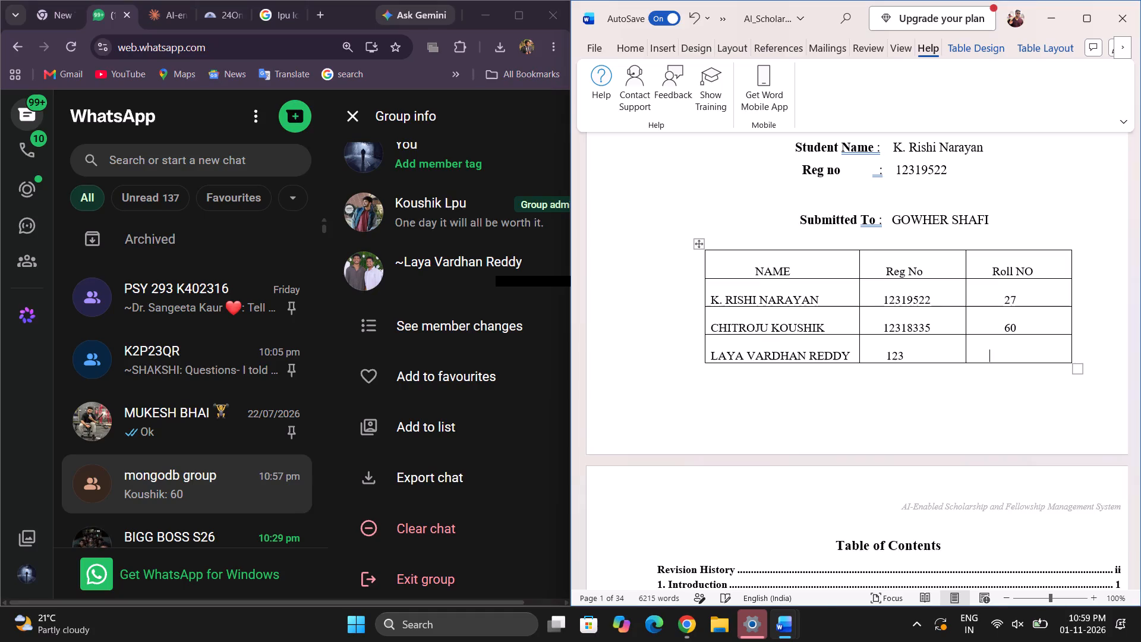
key("space")
key("space")
key("space")
key("space")
key("space")
key("space")
key("minus")
type("--")
Maximise the document window and review the layout of the cover page, table of contents and start of the Introduction.
scroll(1031, 475, "up", 4)
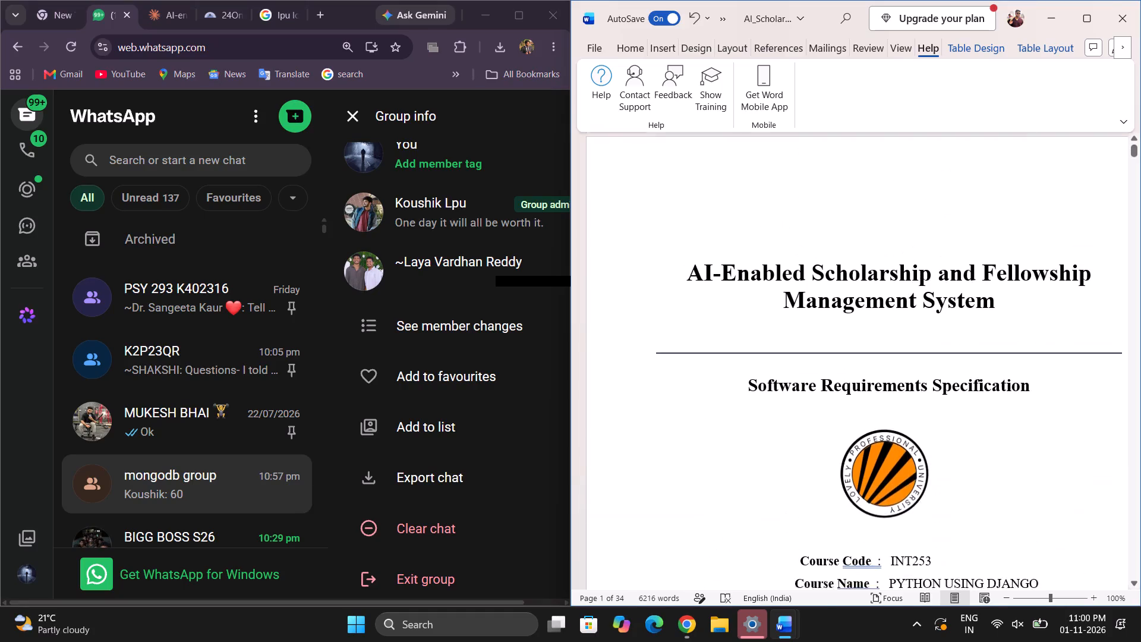
left_click(1087, 13)
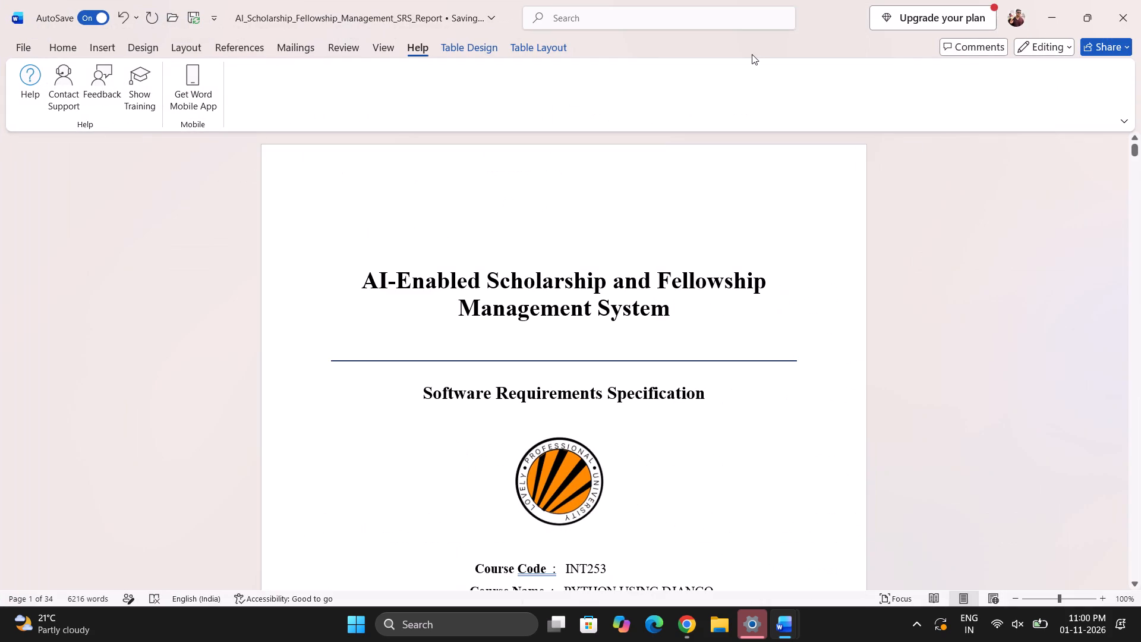
scroll(568, 76, "down", 2)
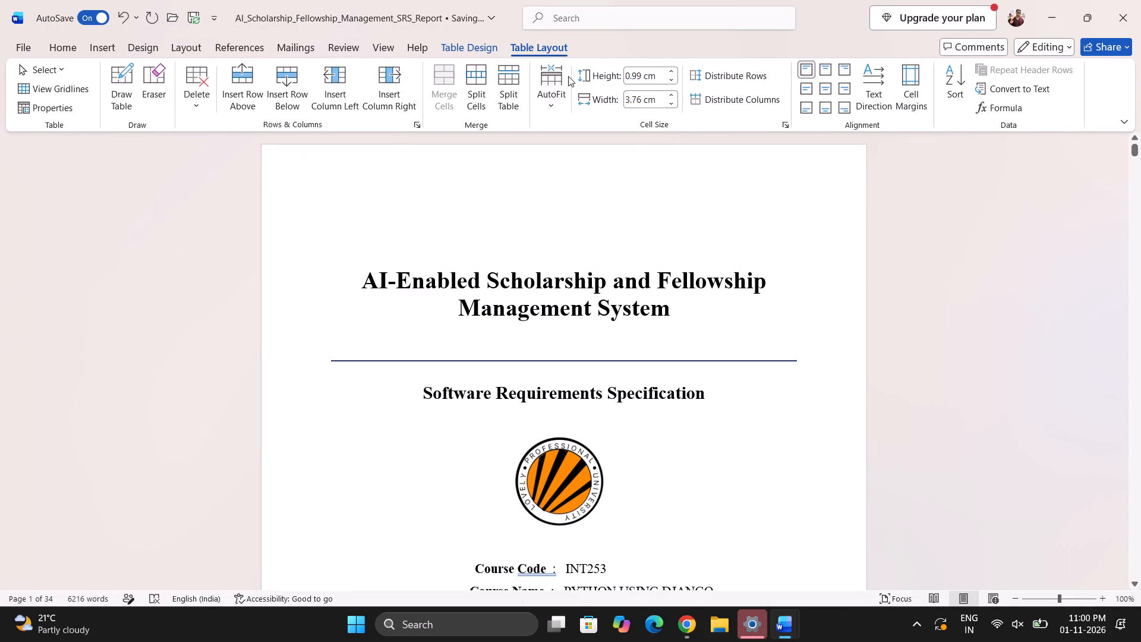
scroll(568, 254, "down", 3)
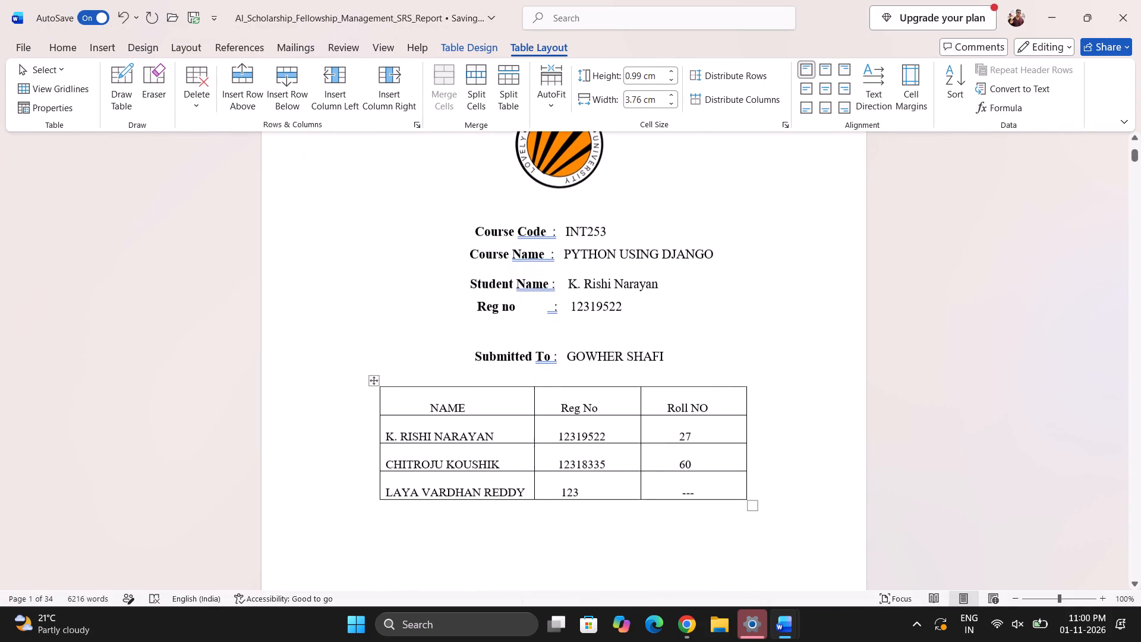
scroll(568, 254, "down", 1)
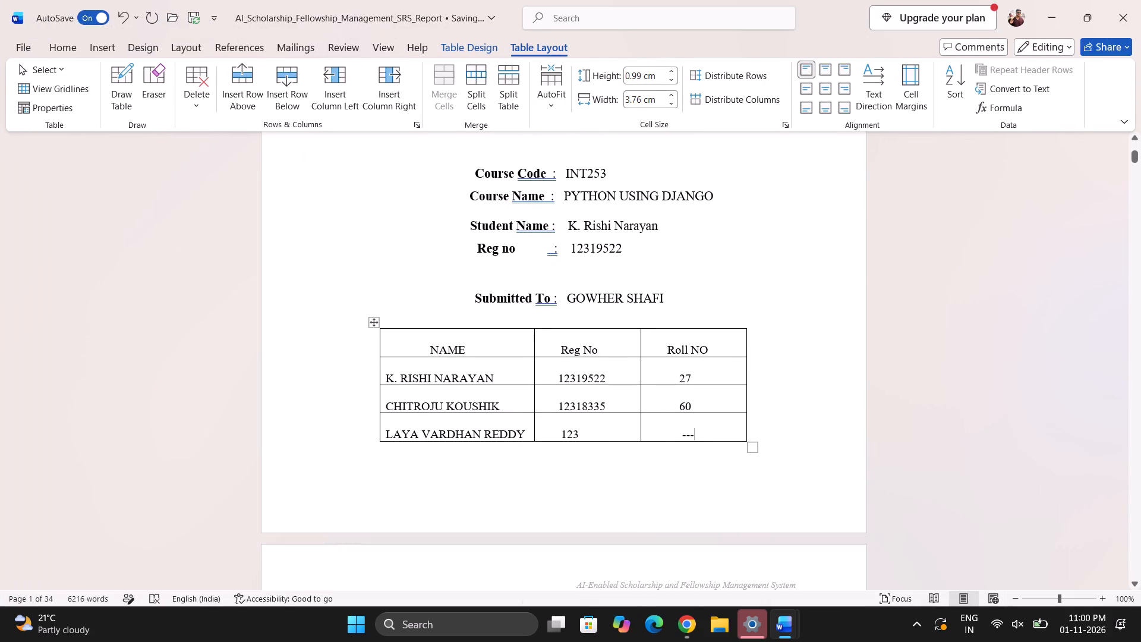
scroll(568, 254, "down", 9)
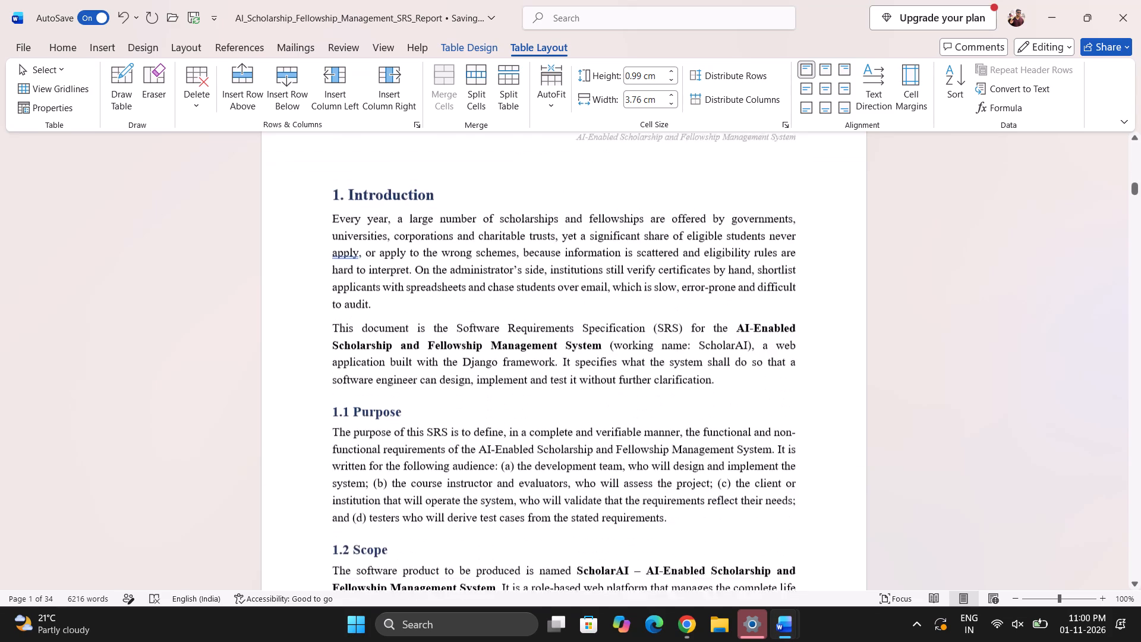
scroll(568, 254, "down", 1)
scroll(568, 254, "up", 1)
scroll(568, 254, "down", 1)
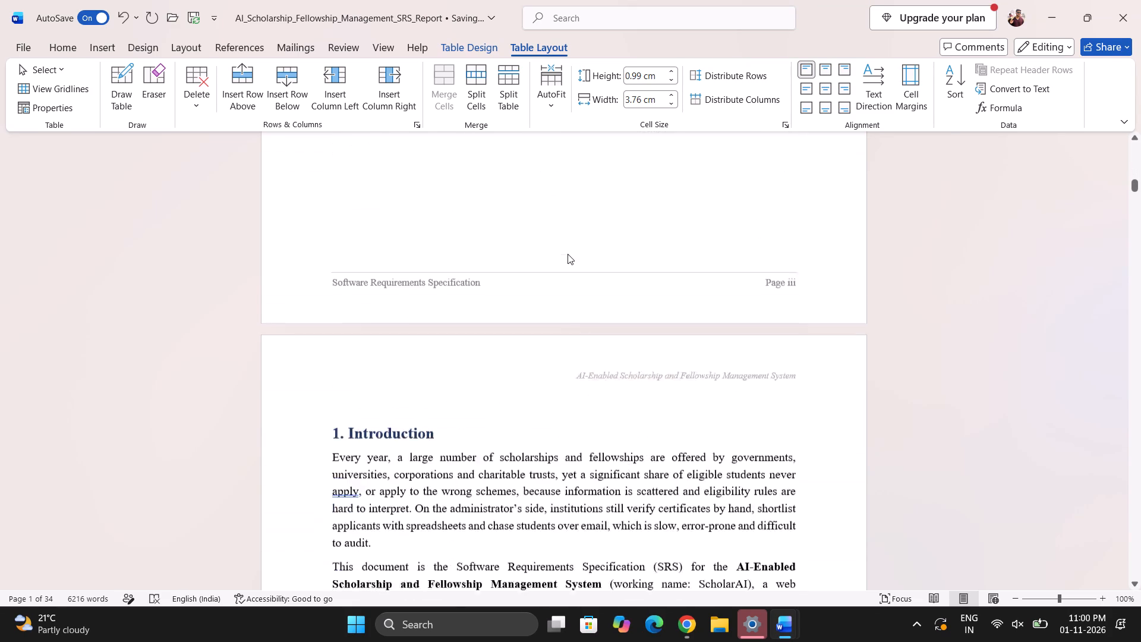
scroll(568, 254, "down", 2)
scroll(568, 254, "up", 1)
scroll(568, 254, "down", 1)
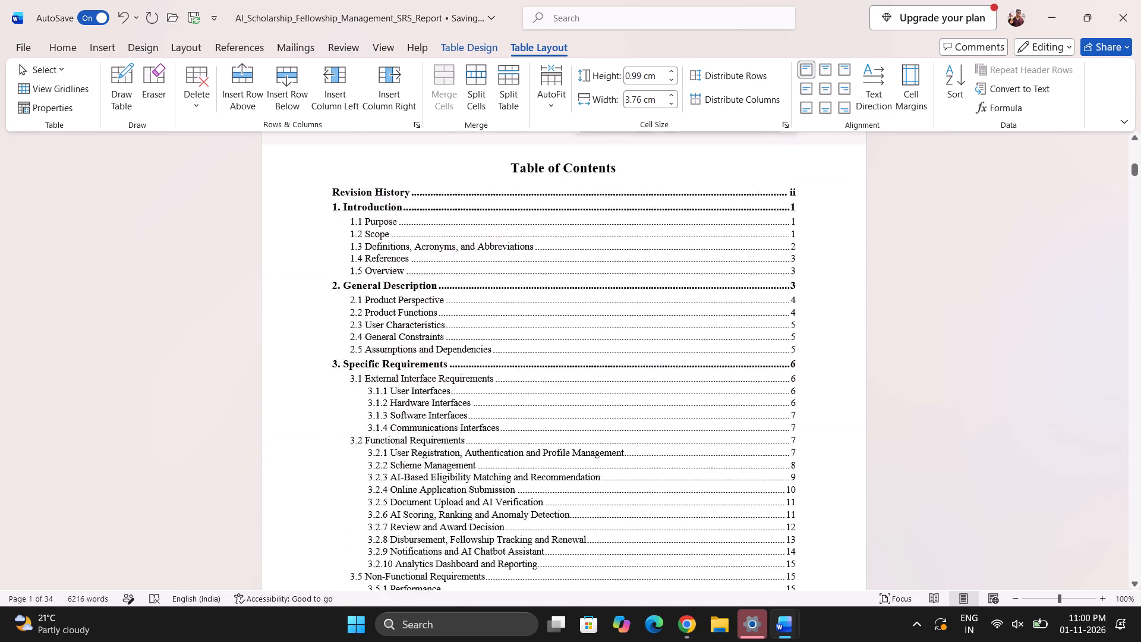
scroll(568, 254, "down", 6)
scroll(568, 254, "up", 1)
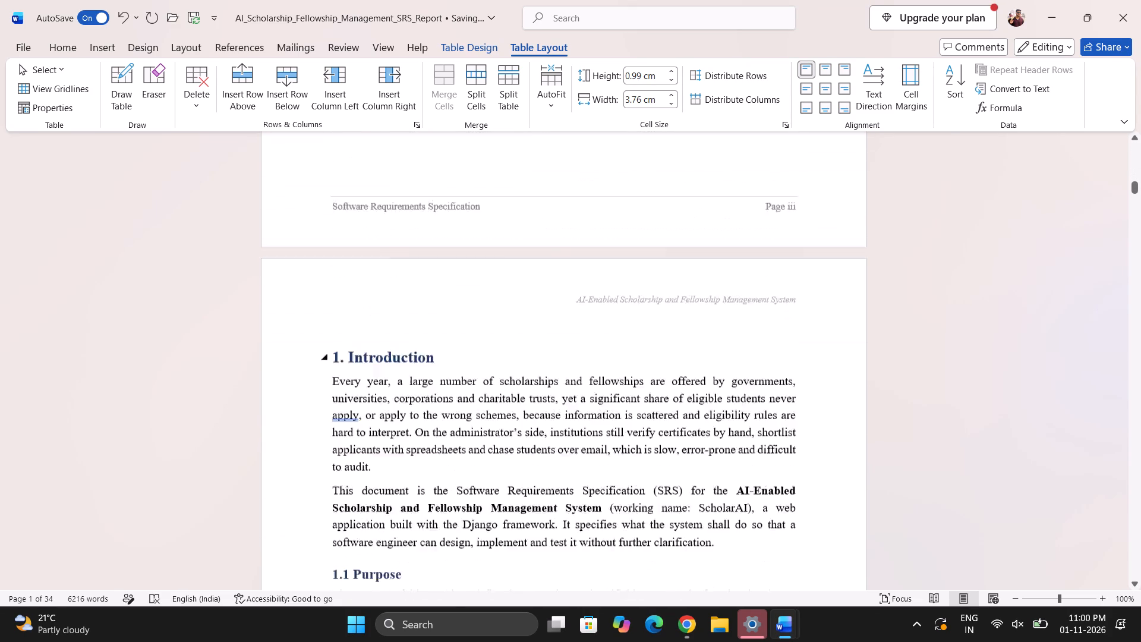
scroll(568, 254, "up", 1)
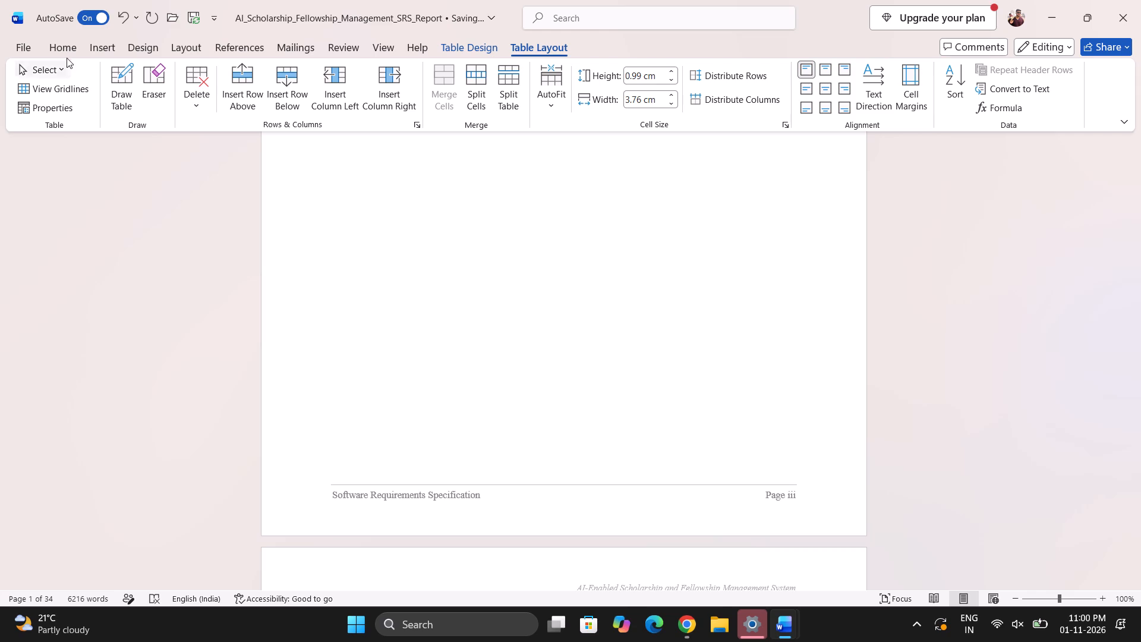
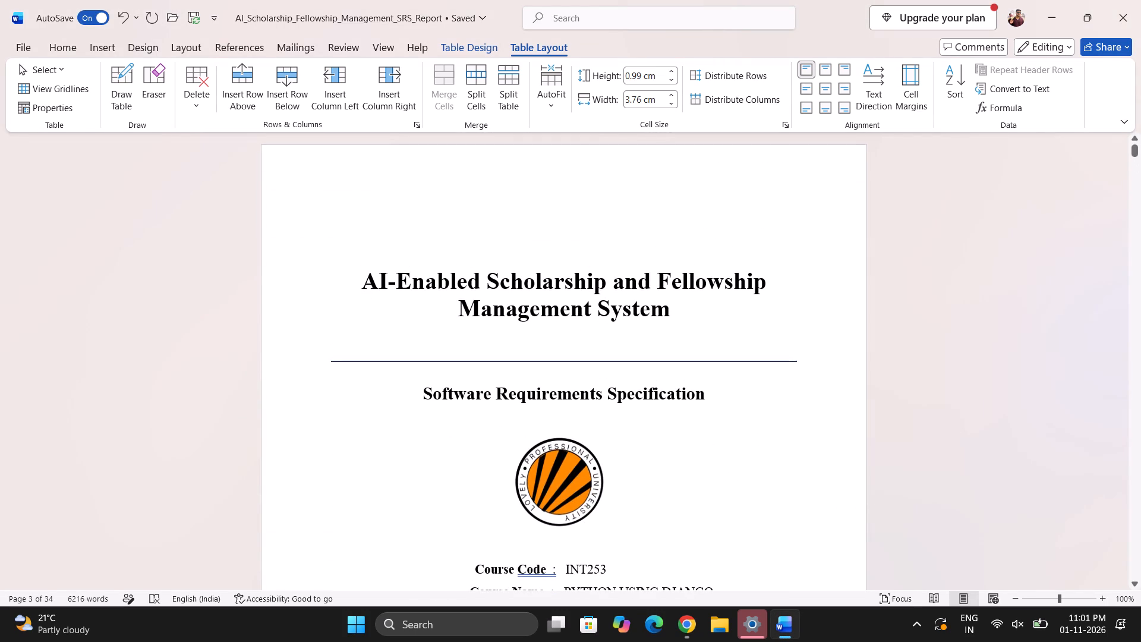
Save the scholarship and fellowship management report.
key("ctrl+s")
Open the report's file name and save location details.
left_click(425, 19)
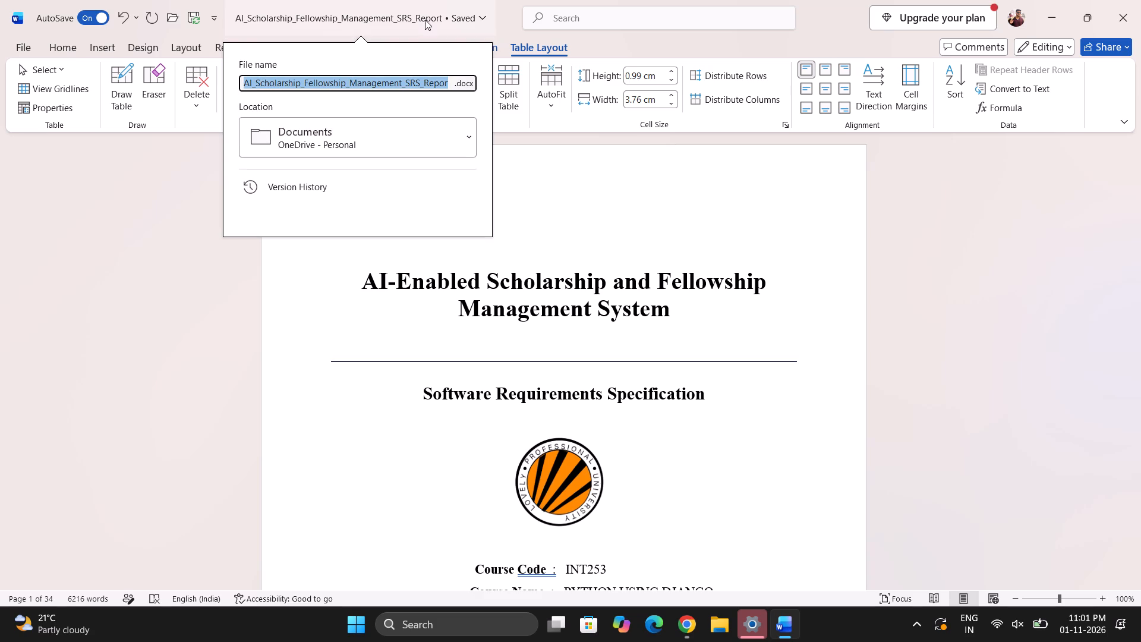
Rename the report document as DJANGO REPORT, keeping its Documents location in the personal OneDrive.
key("BackSpace")
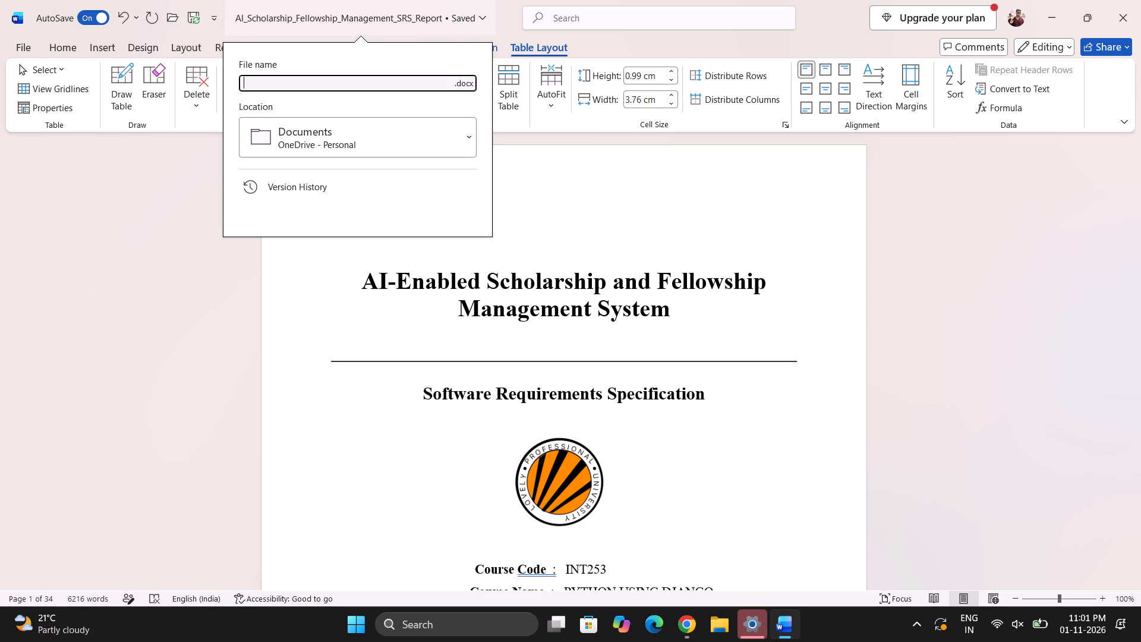
type("dJANGO")
key("BackSpace")
key("BackSpace")
key("BackSpace")
key("BackSpace")
key("BackSpace")
key("BackSpace")
key("BackSpace")
key("BackSpace")
key("BackSpace")
key("BackSpace")
type("DJAN")
type("GO")
key("space")
type("REPORT")
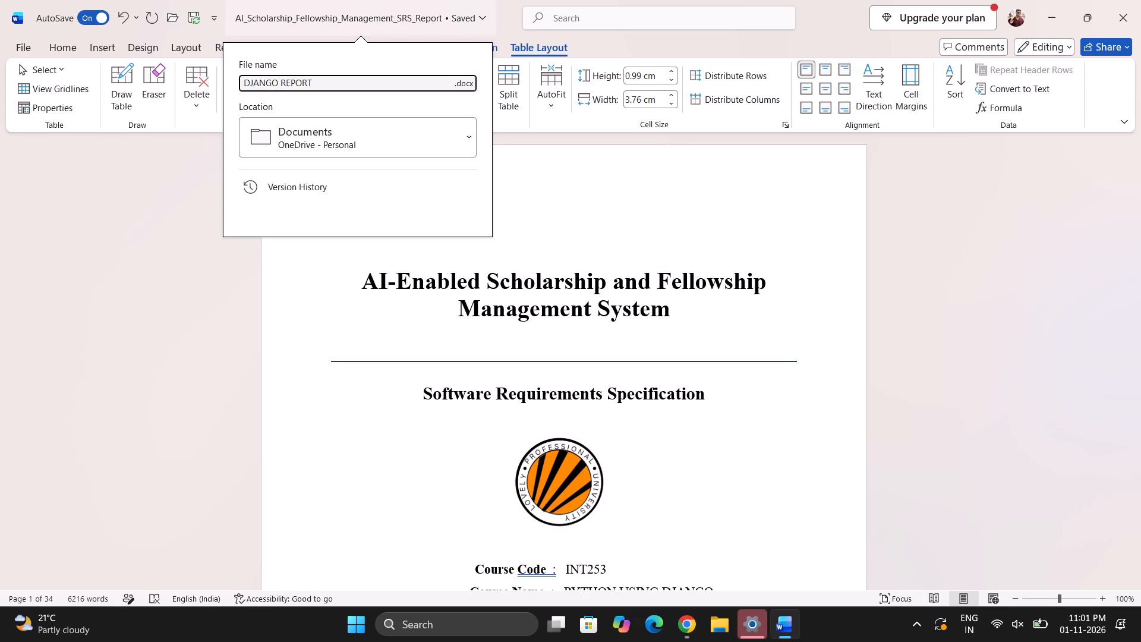
key("Return")
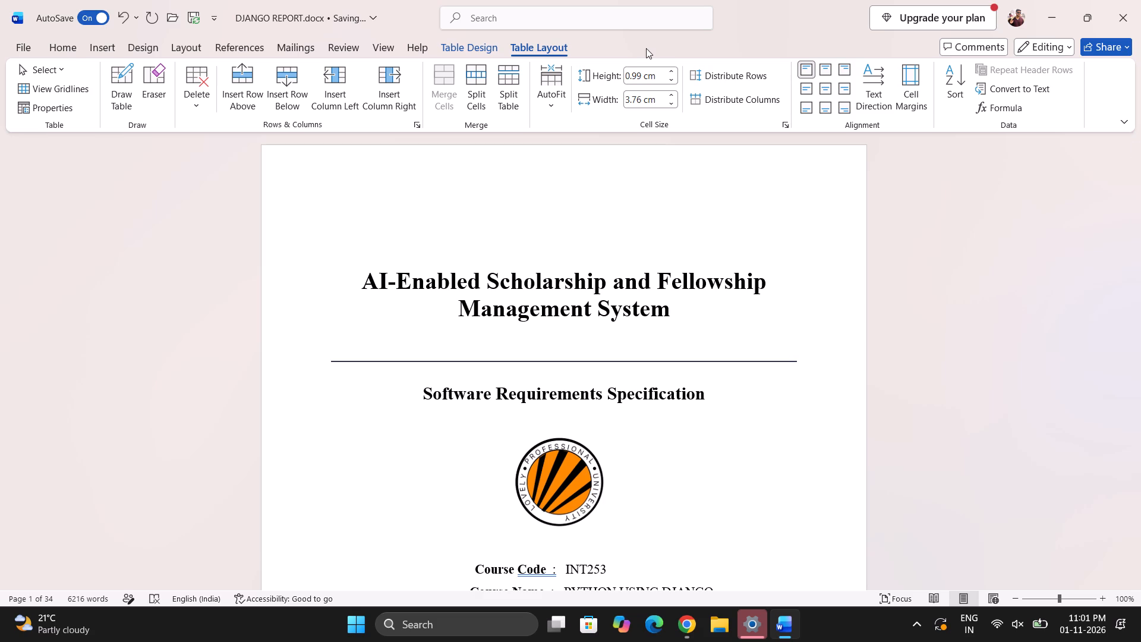
left_click(357, 22)
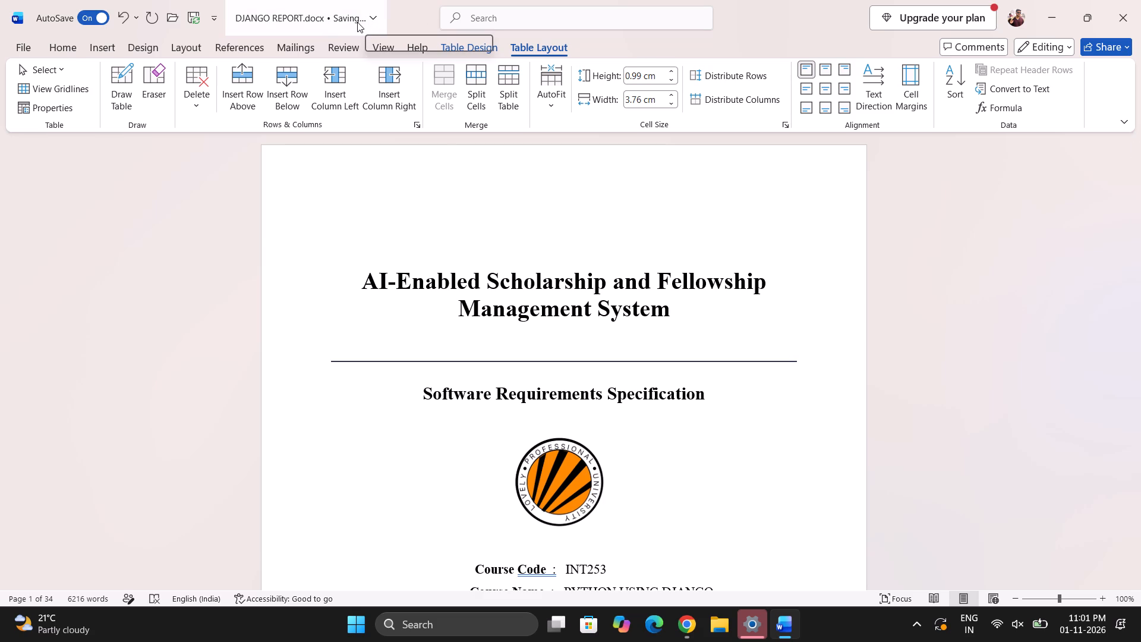
Check the report document's file name and save location, and return to the cover page.
left_click(357, 22)
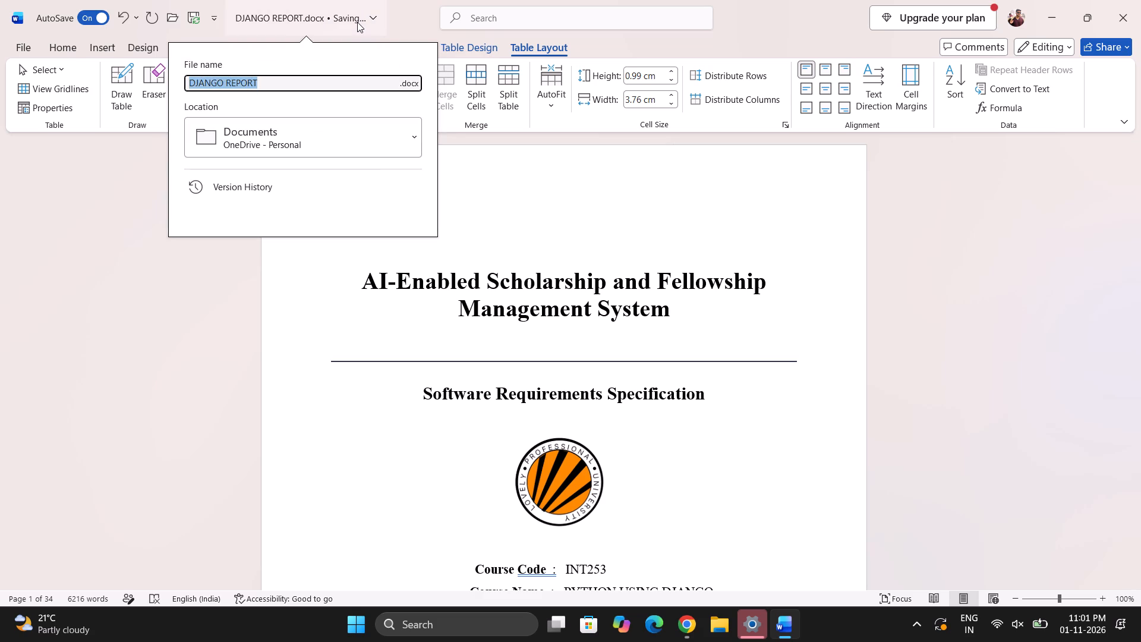
left_click(357, 22)
left_click(357, 22)
left_click(856, 273)
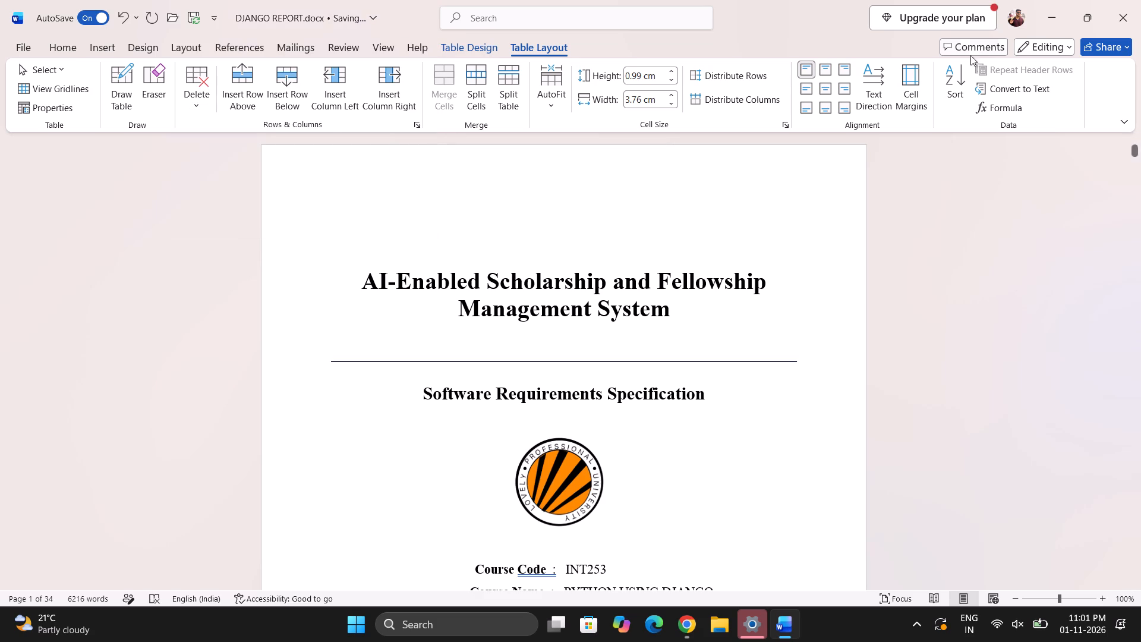
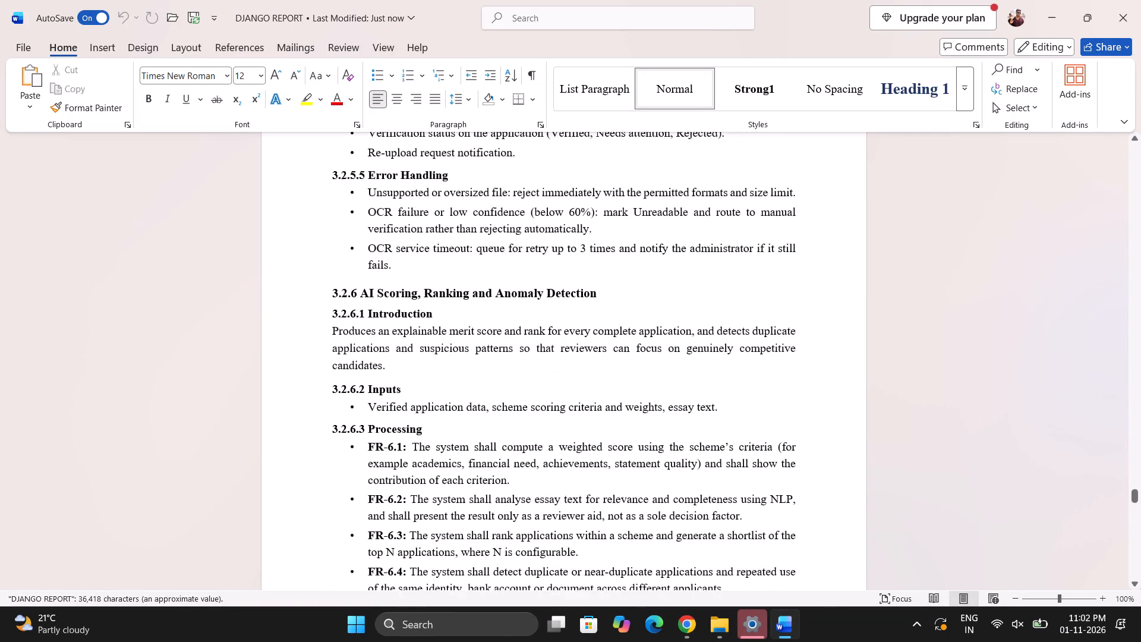
Close the DJANGO REPORT document.
left_click(1121, 12)
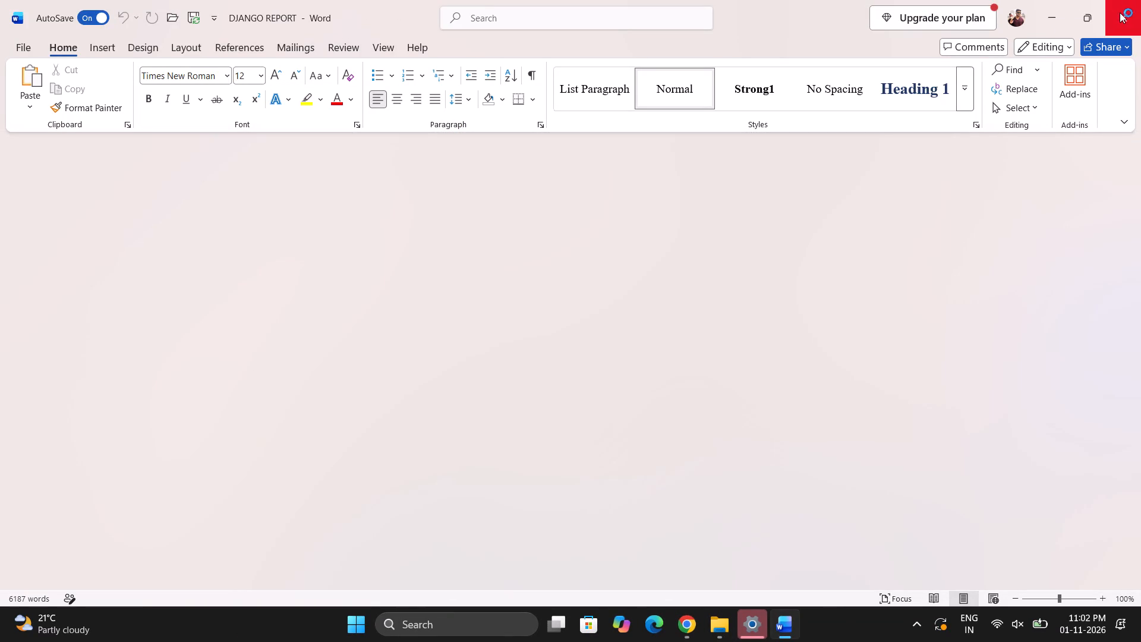